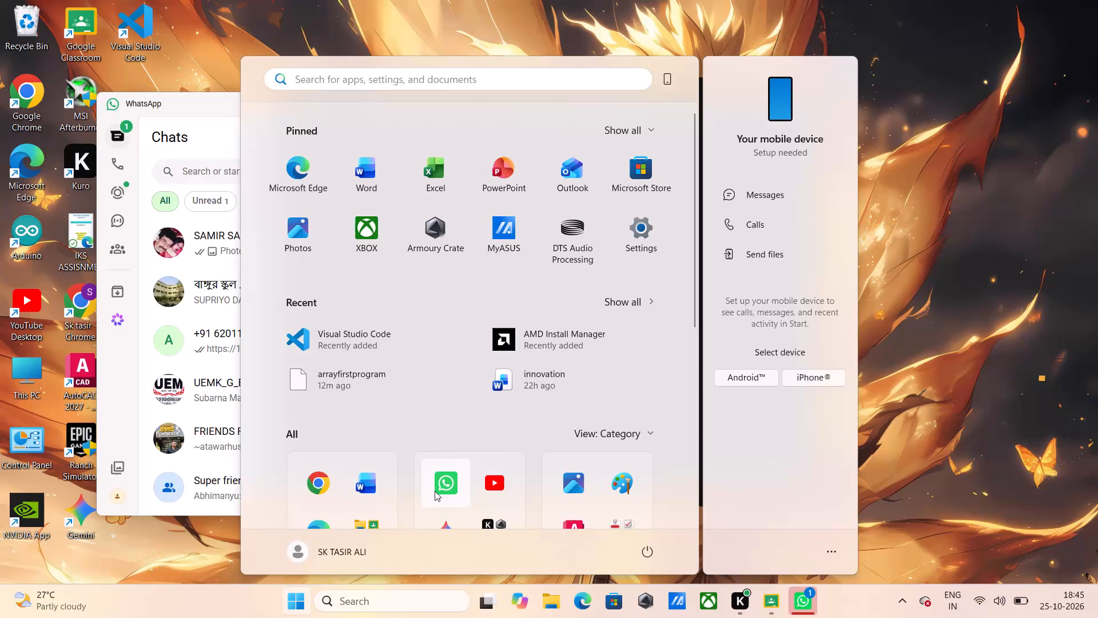
Open Word and create a new blank document.
double_click(341, 187)
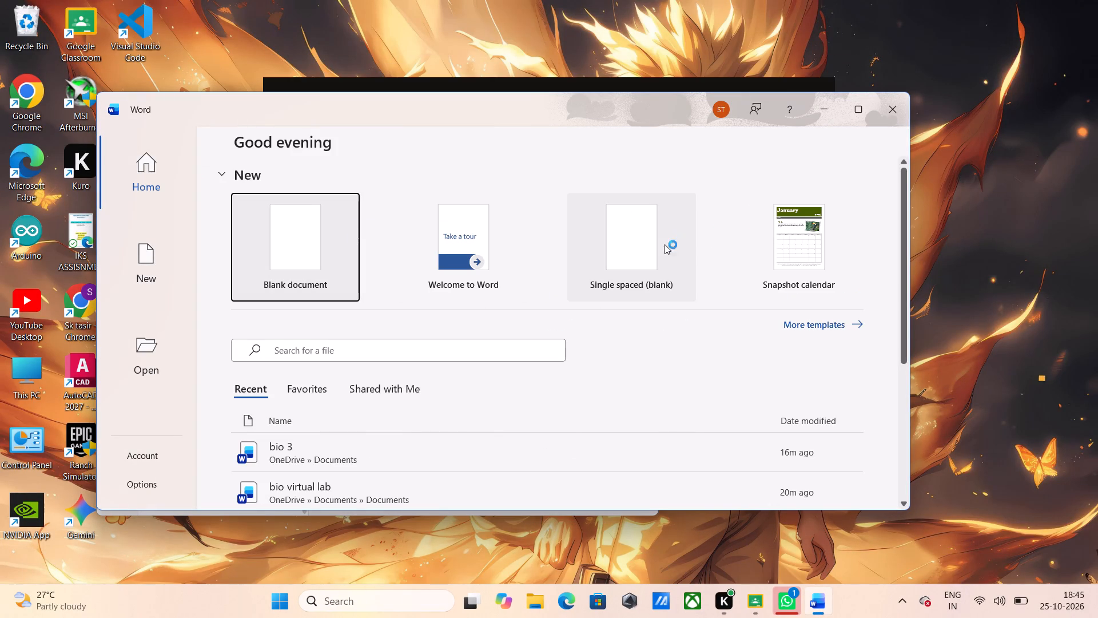
left_click(650, 254)
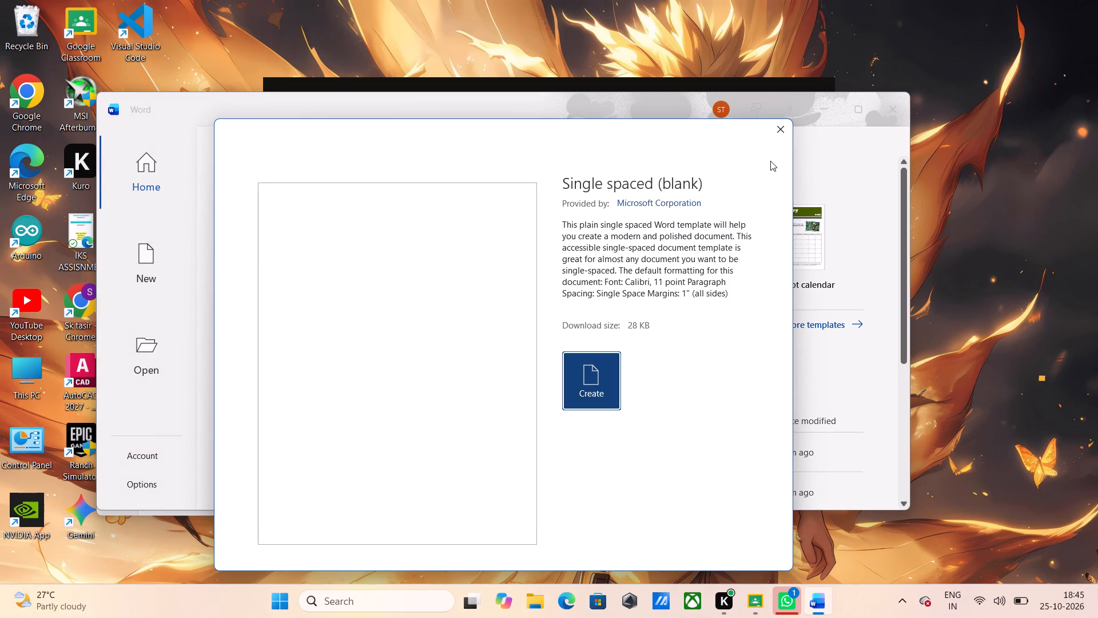
left_click(778, 138)
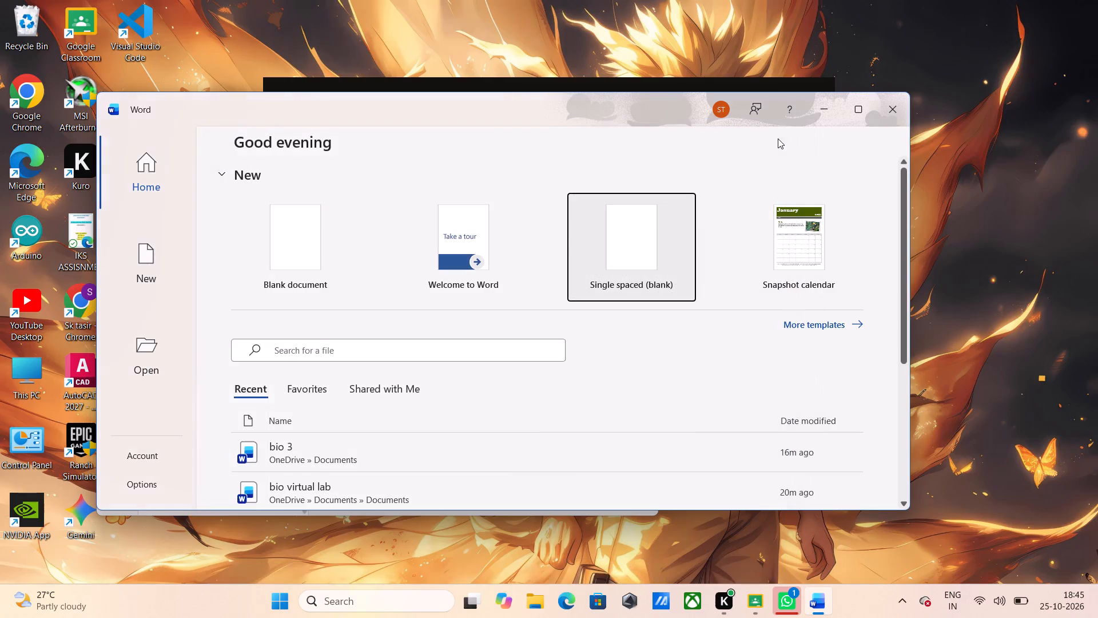
left_click(309, 228)
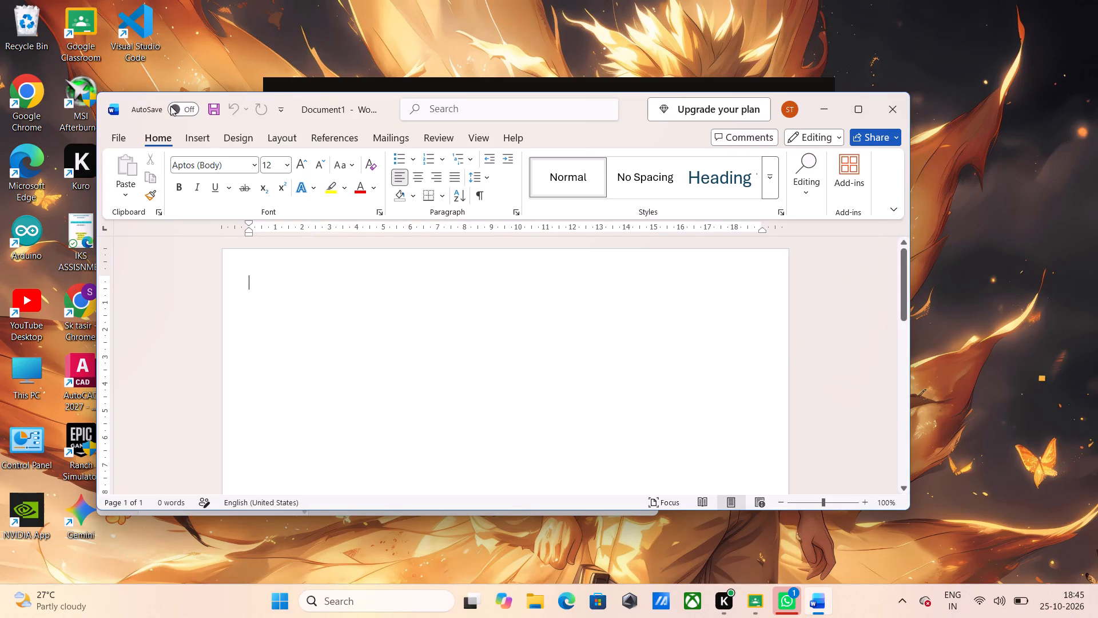
Turn on AutoSave to the personal OneDrive, naming the document "physics assignment".
left_click(179, 106)
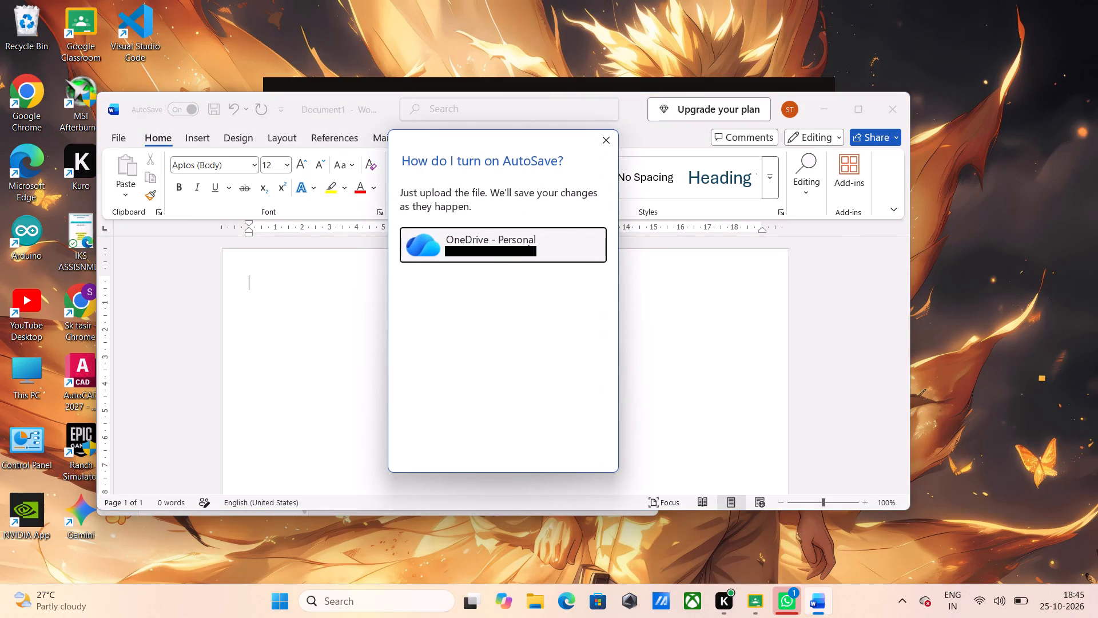
left_click(528, 245)
key("BackSpace")
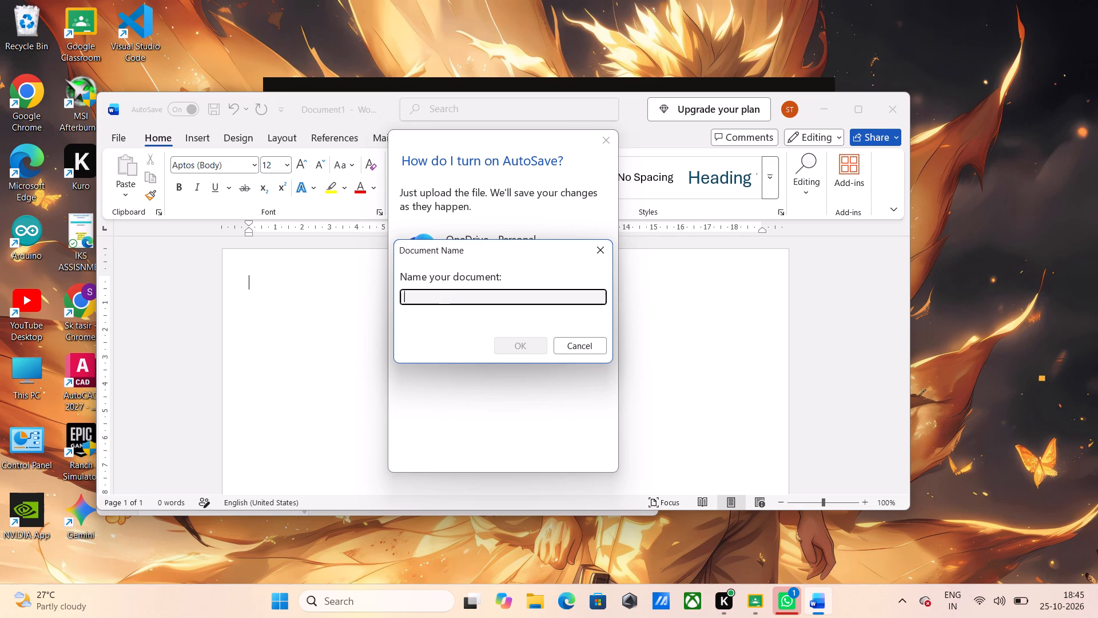
type("physics assignment")
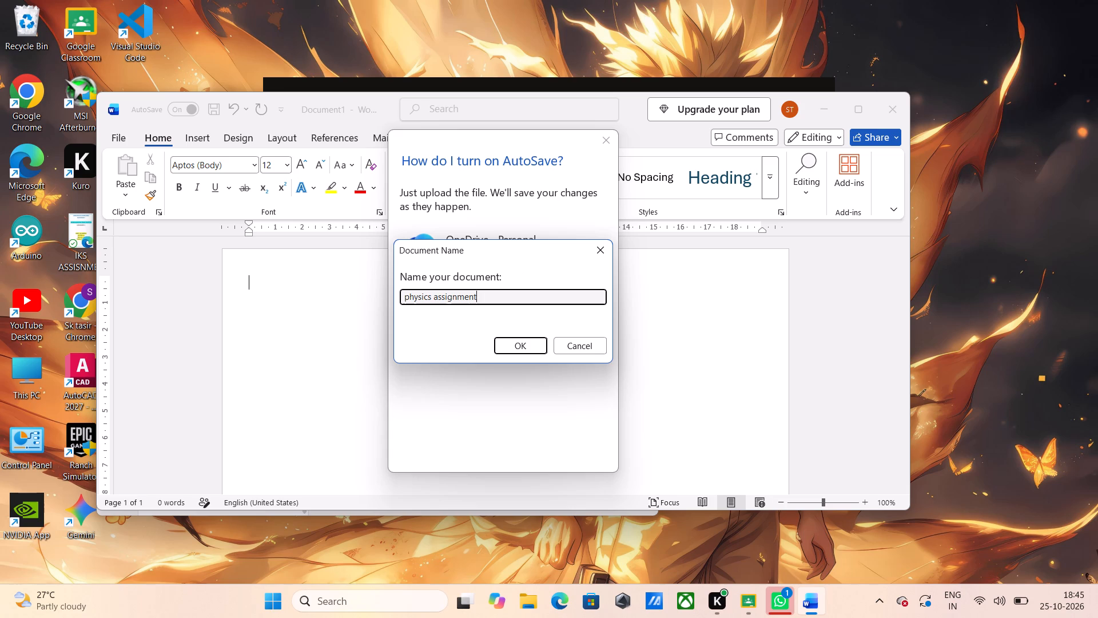
left_click(500, 341)
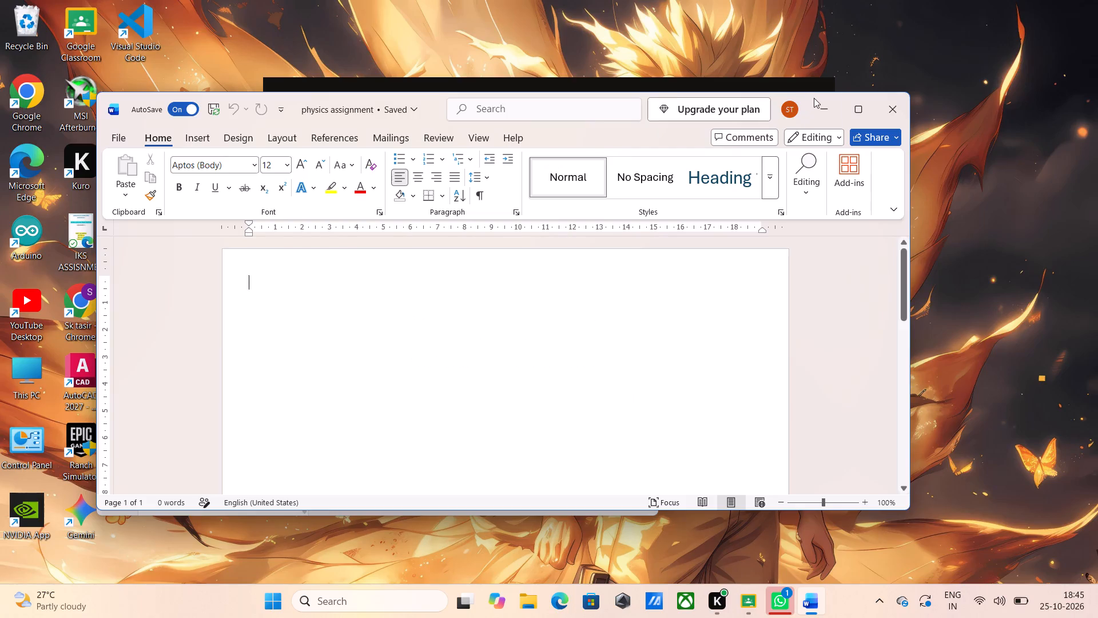
Maximize the document window and apply custom margins of 1 cm on all four sides to the whole document.
left_click(850, 110)
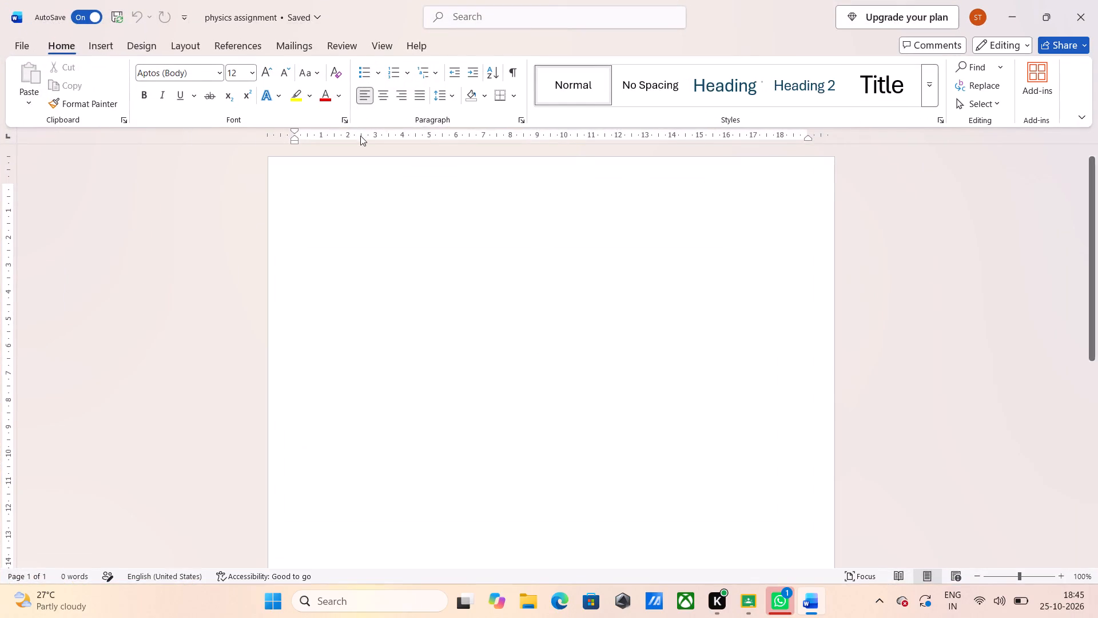
left_click(191, 41)
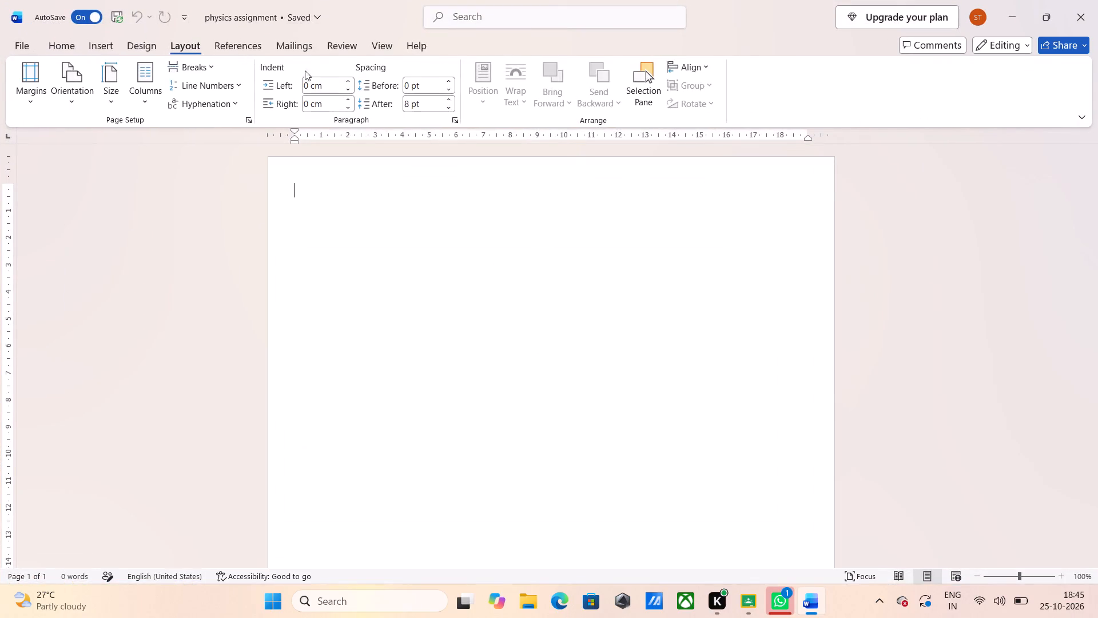
left_click(28, 105)
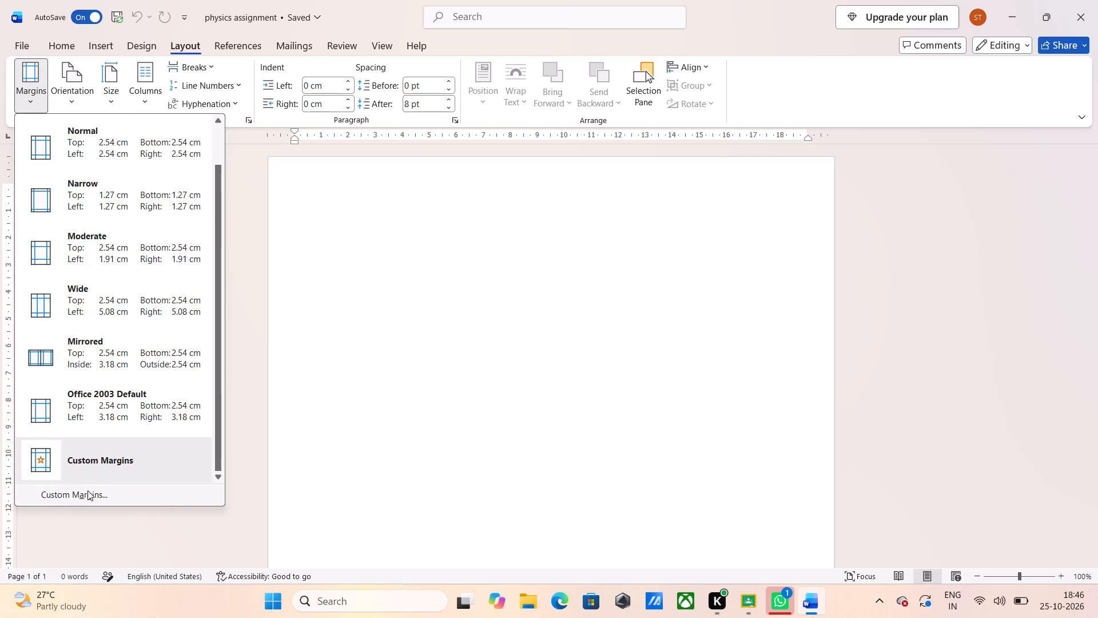
left_click(87, 490)
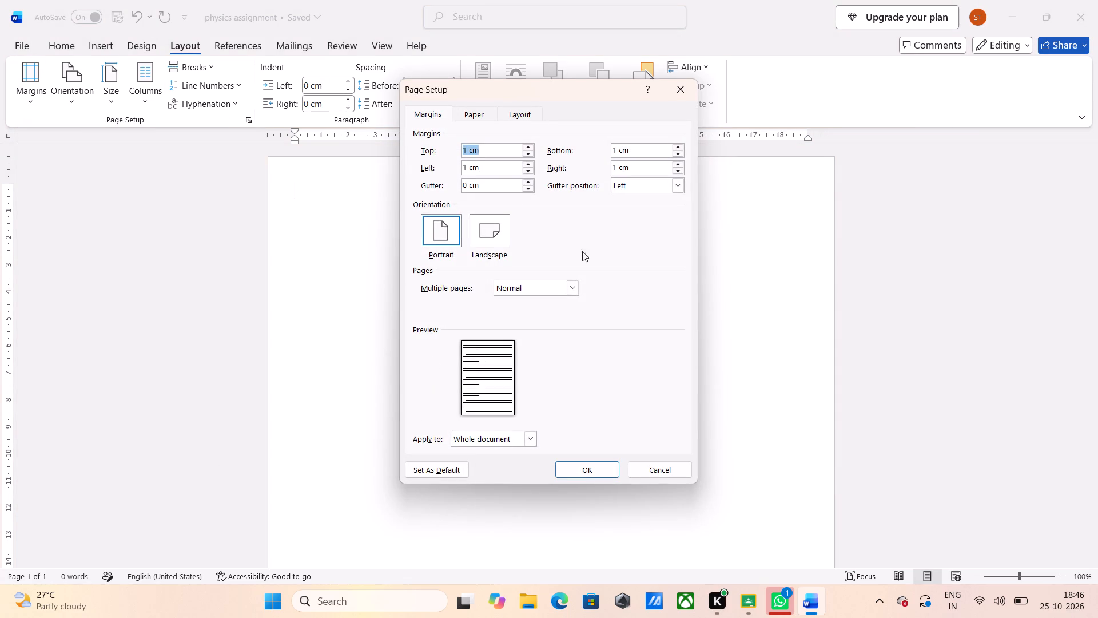
left_click(579, 467)
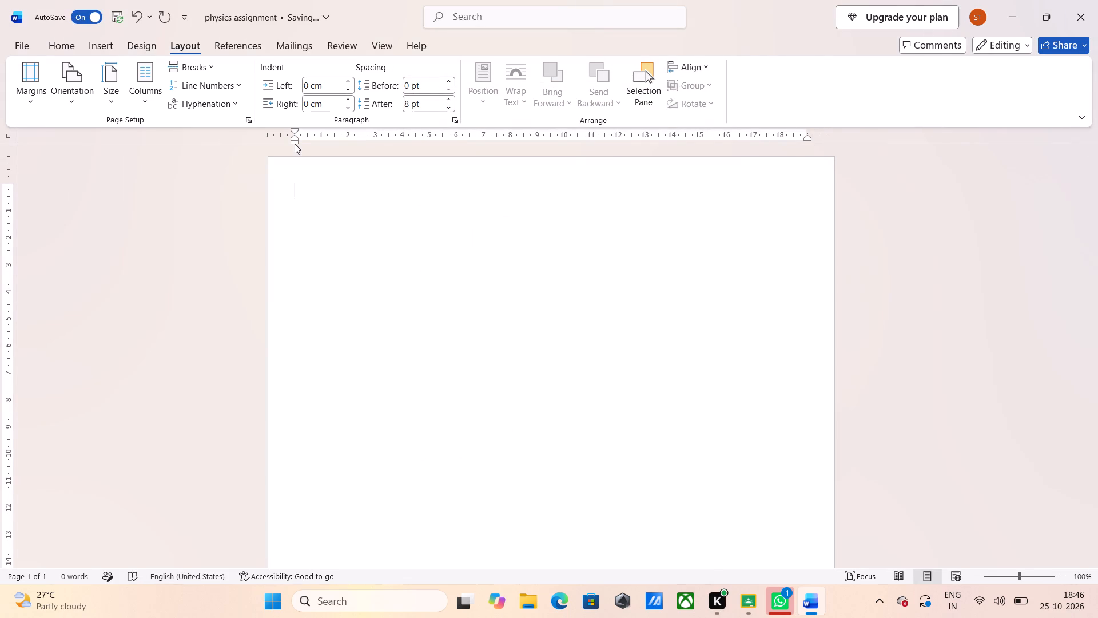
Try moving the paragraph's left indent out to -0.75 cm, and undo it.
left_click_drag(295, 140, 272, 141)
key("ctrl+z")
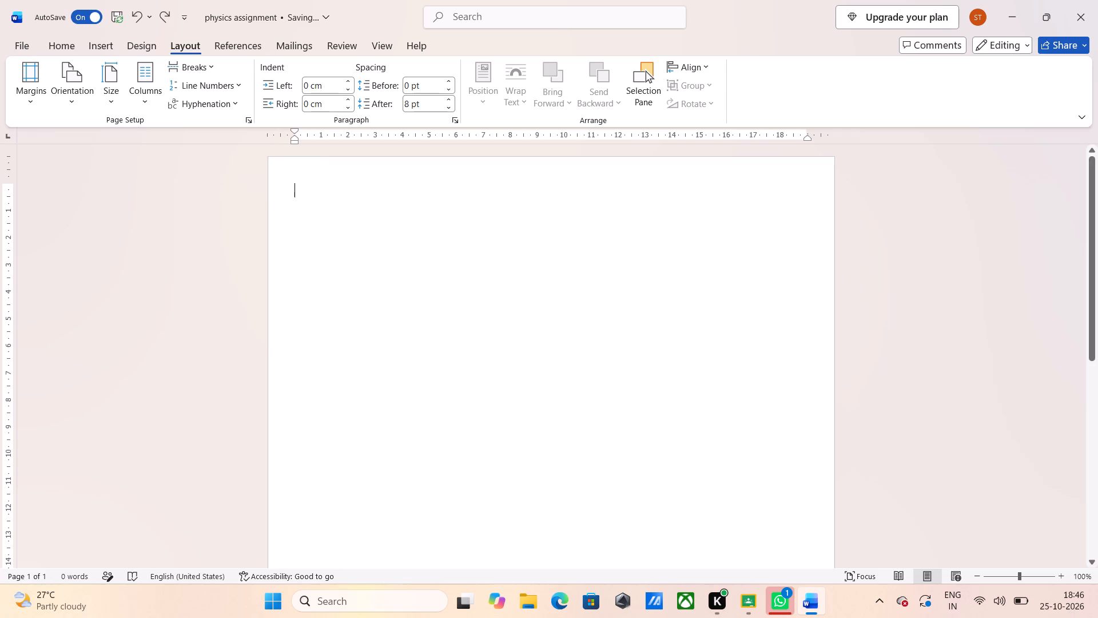
Set the font size to 14 and turn on bold for the first line of text.
left_click(70, 45)
left_click(255, 70)
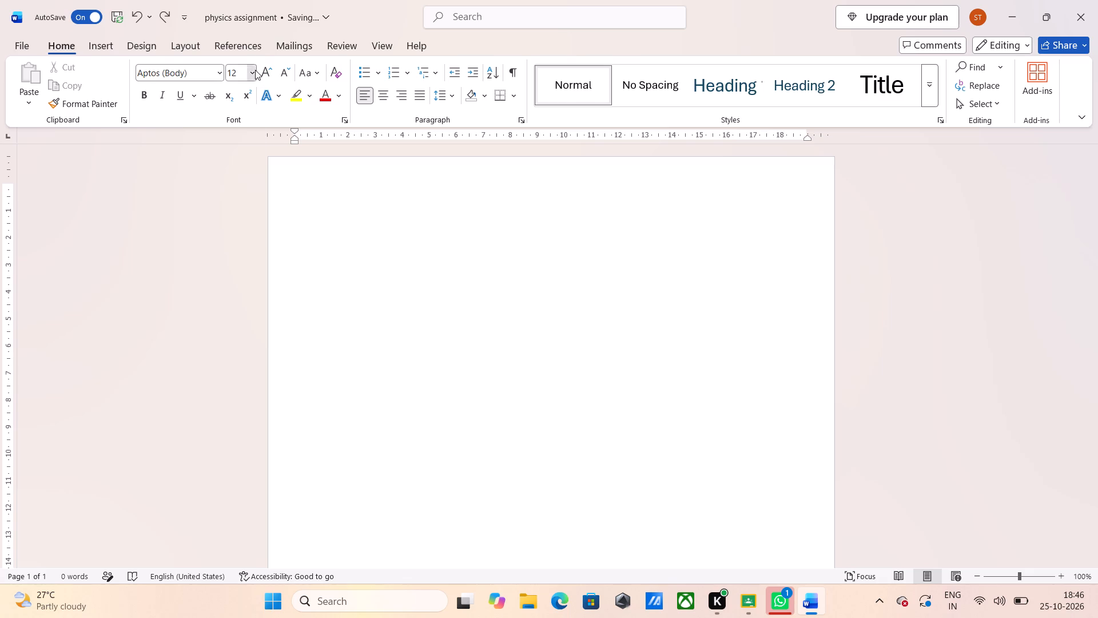
left_click(244, 172)
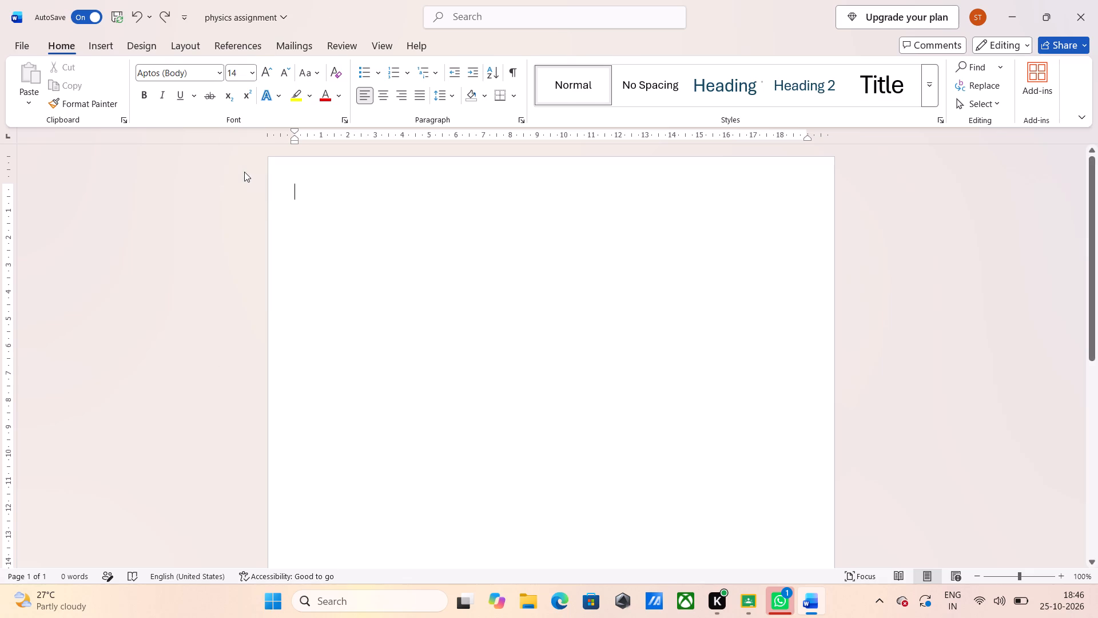
left_click(144, 93)
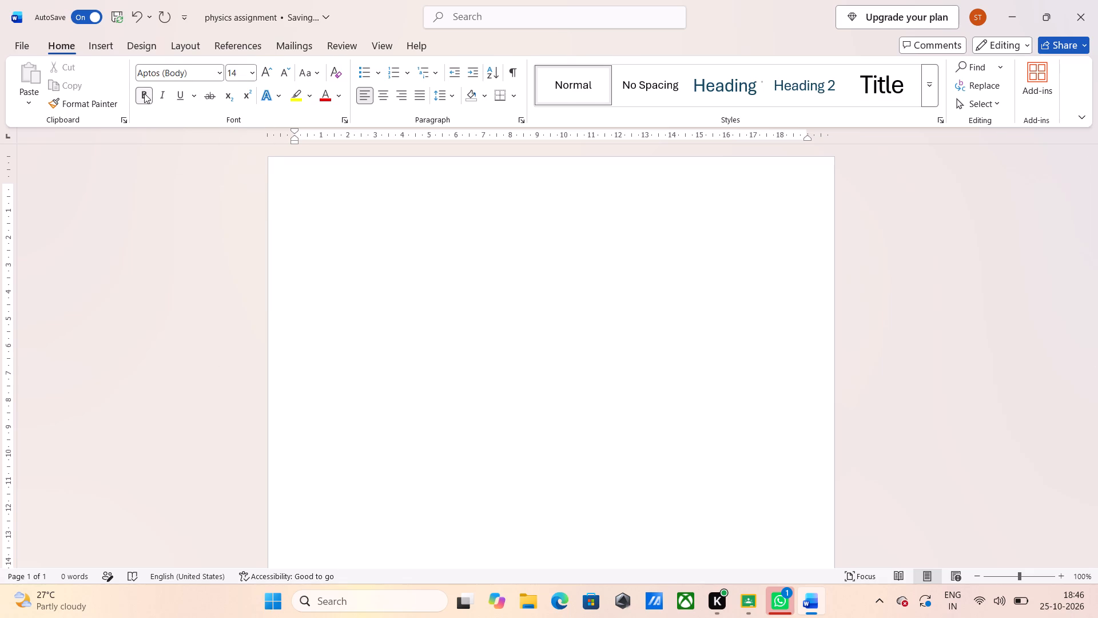
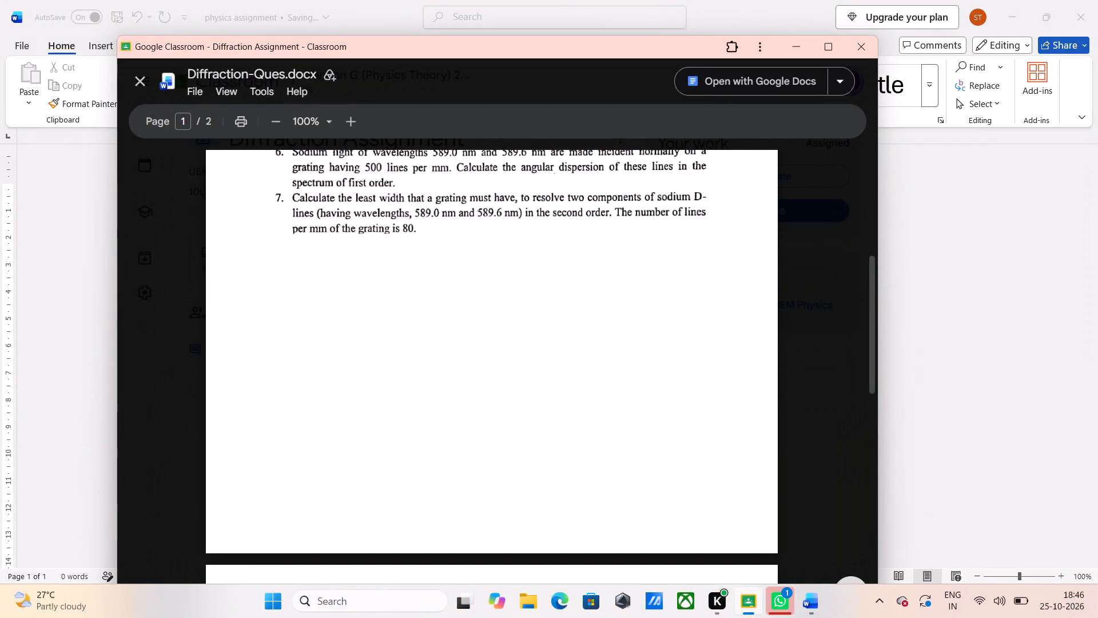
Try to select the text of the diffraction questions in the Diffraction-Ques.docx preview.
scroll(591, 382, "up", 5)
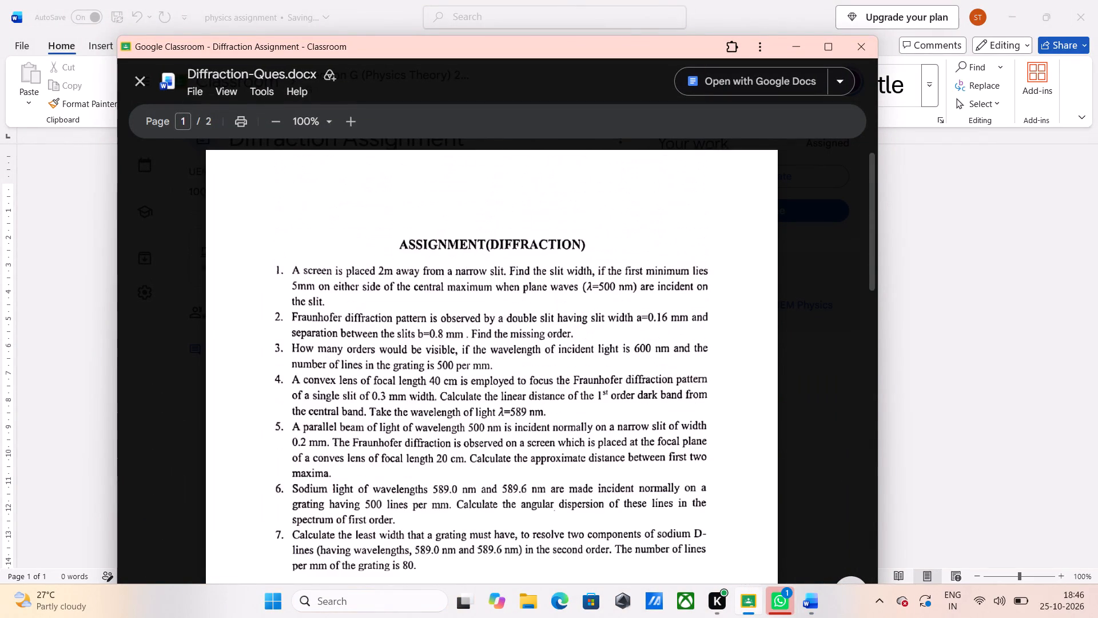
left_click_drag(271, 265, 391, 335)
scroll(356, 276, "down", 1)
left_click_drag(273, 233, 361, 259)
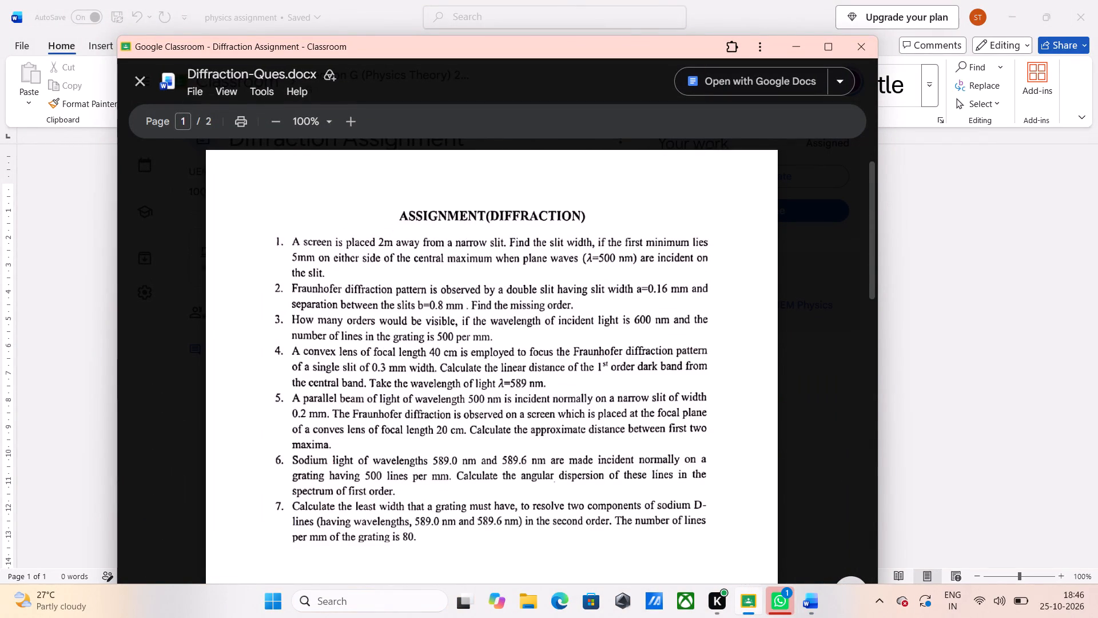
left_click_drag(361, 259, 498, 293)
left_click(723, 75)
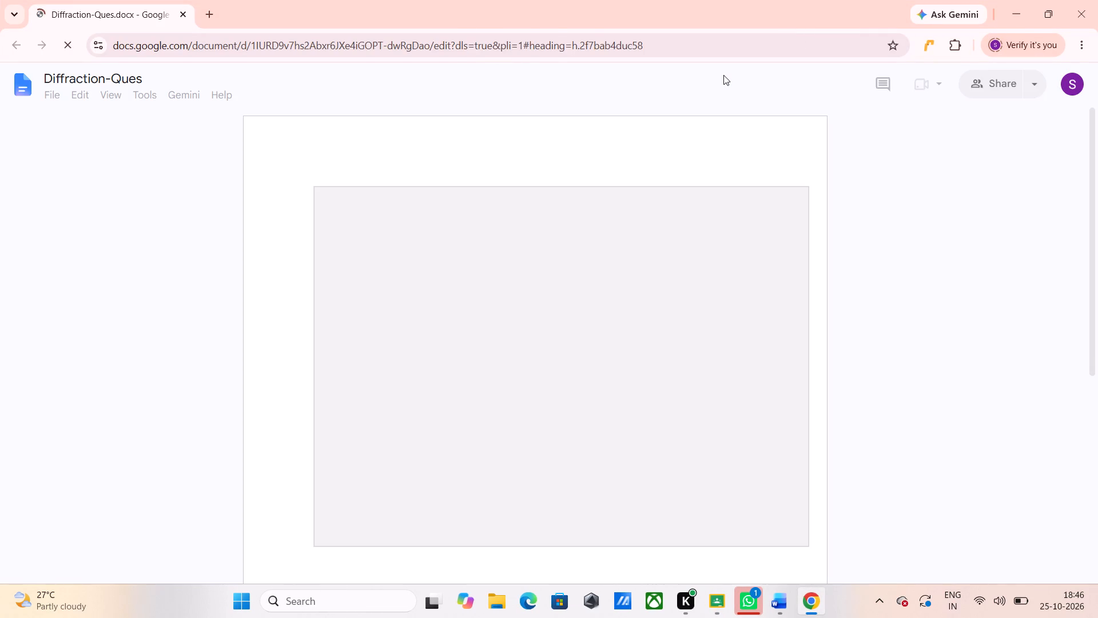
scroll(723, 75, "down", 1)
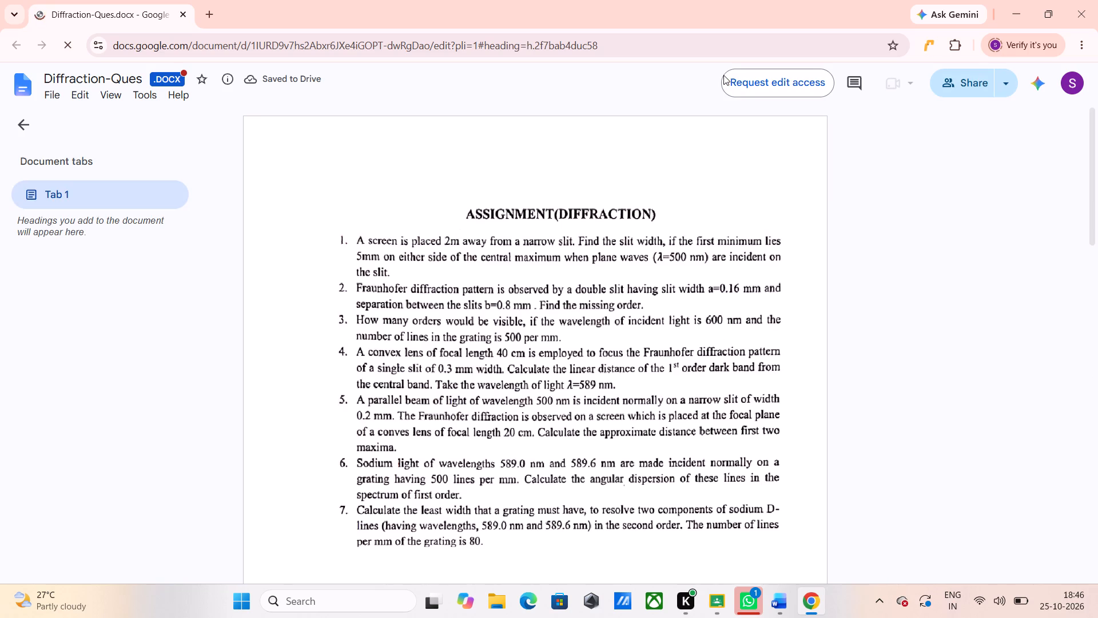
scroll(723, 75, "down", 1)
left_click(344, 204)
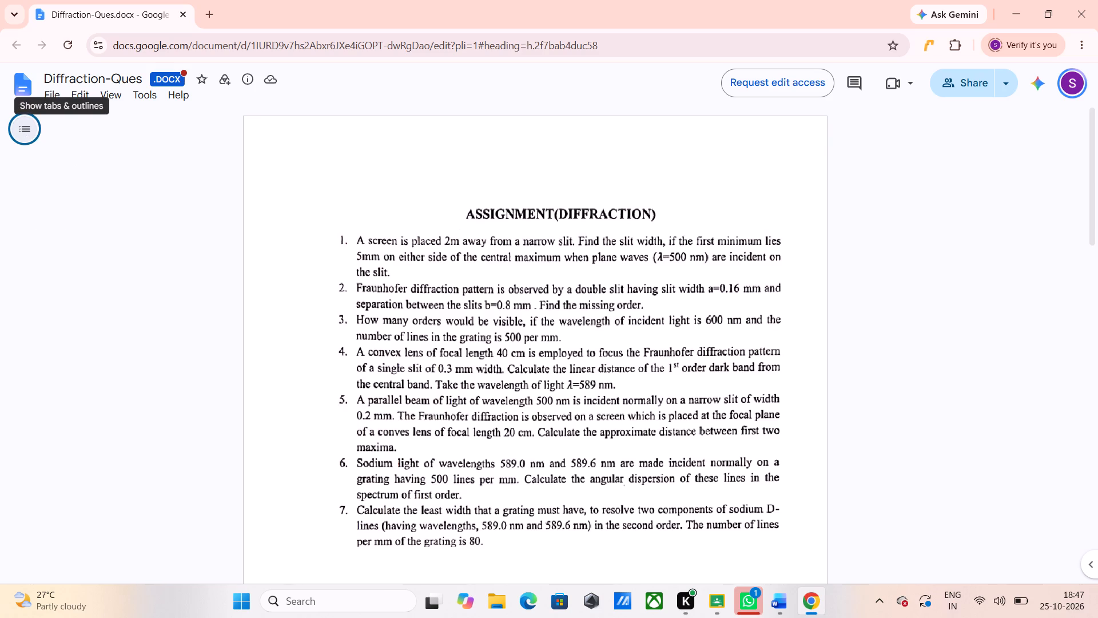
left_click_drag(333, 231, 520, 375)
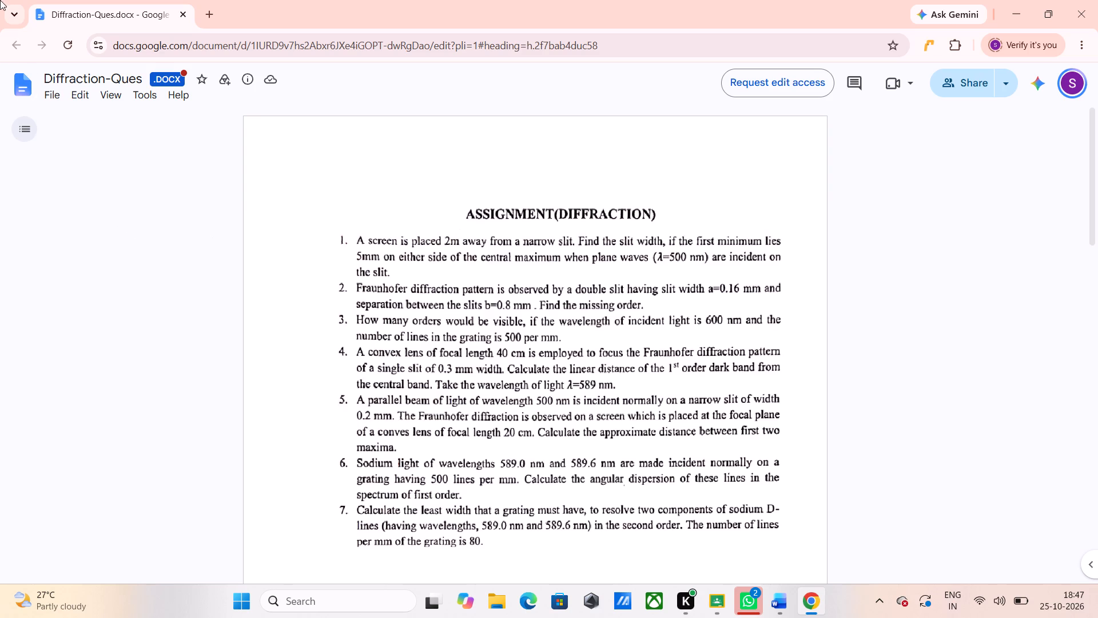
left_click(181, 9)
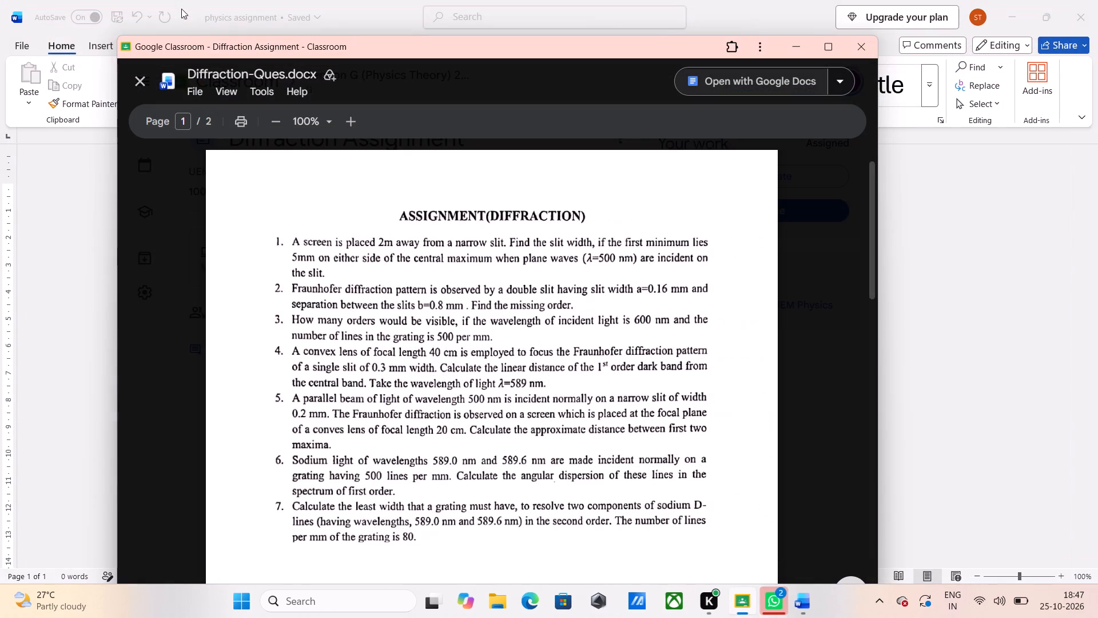
Maximize the Classroom window and capture a rectangular screenshot of the ASSIGNMENT(DIFFRACTION) heading with questions 1 to 7.
scroll(336, 235, "down", 1)
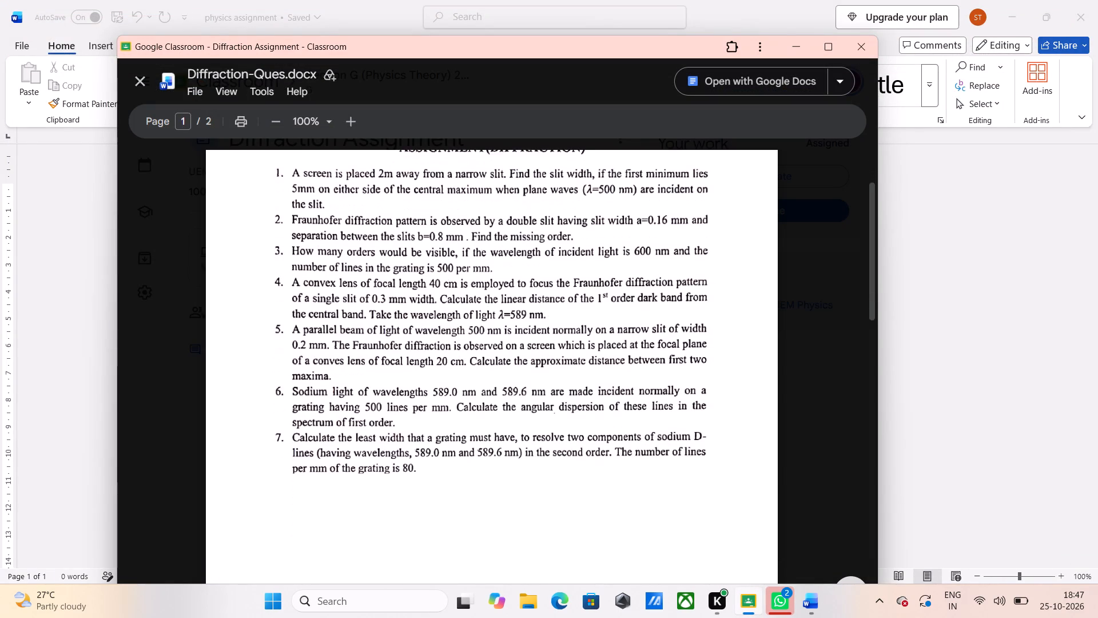
scroll(336, 235, "up", 1)
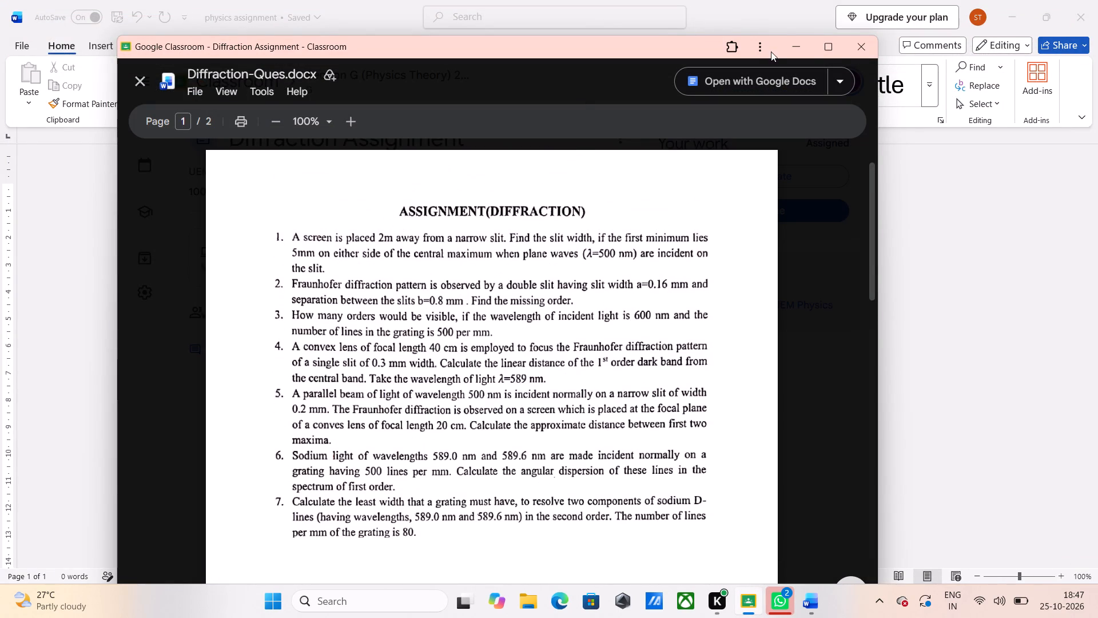
left_click(832, 47)
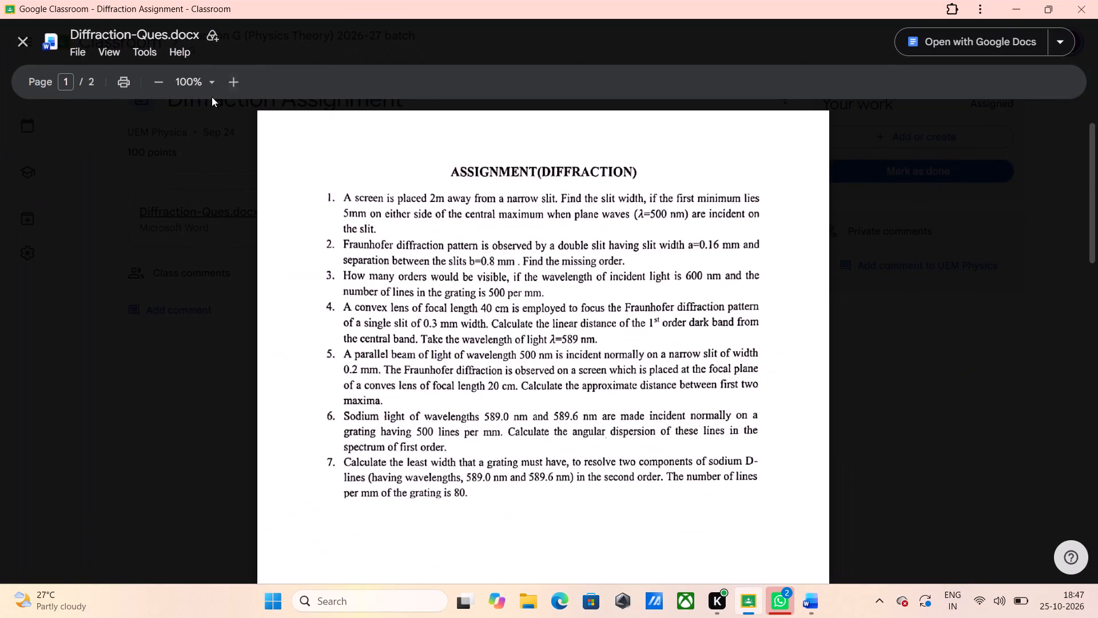
key("Print")
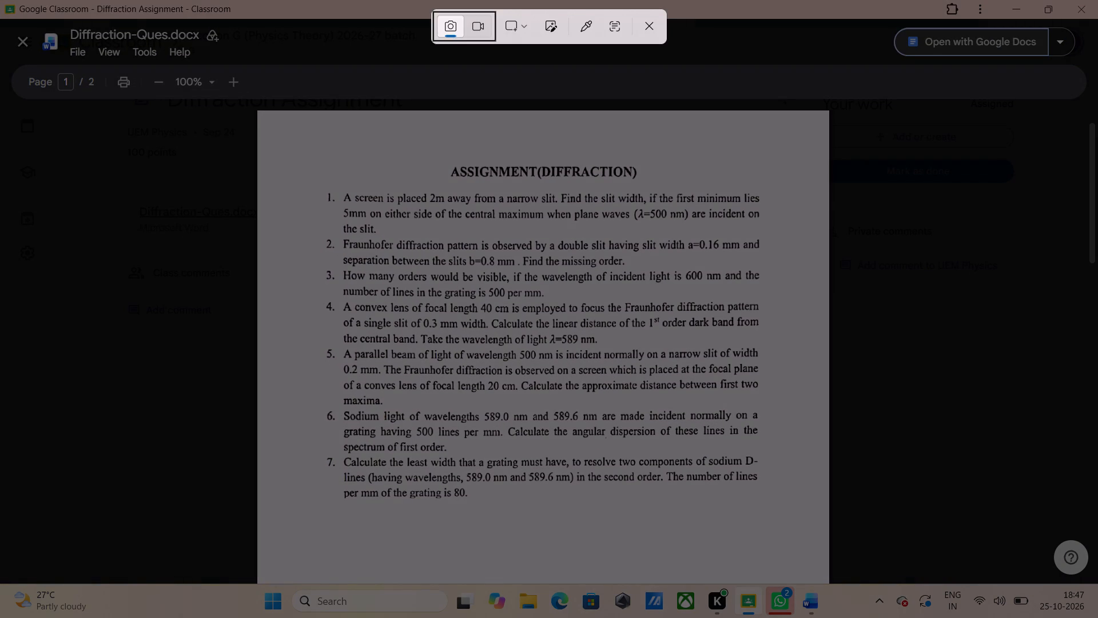
left_click(300, 144)
left_click_drag(295, 141, 295, 138)
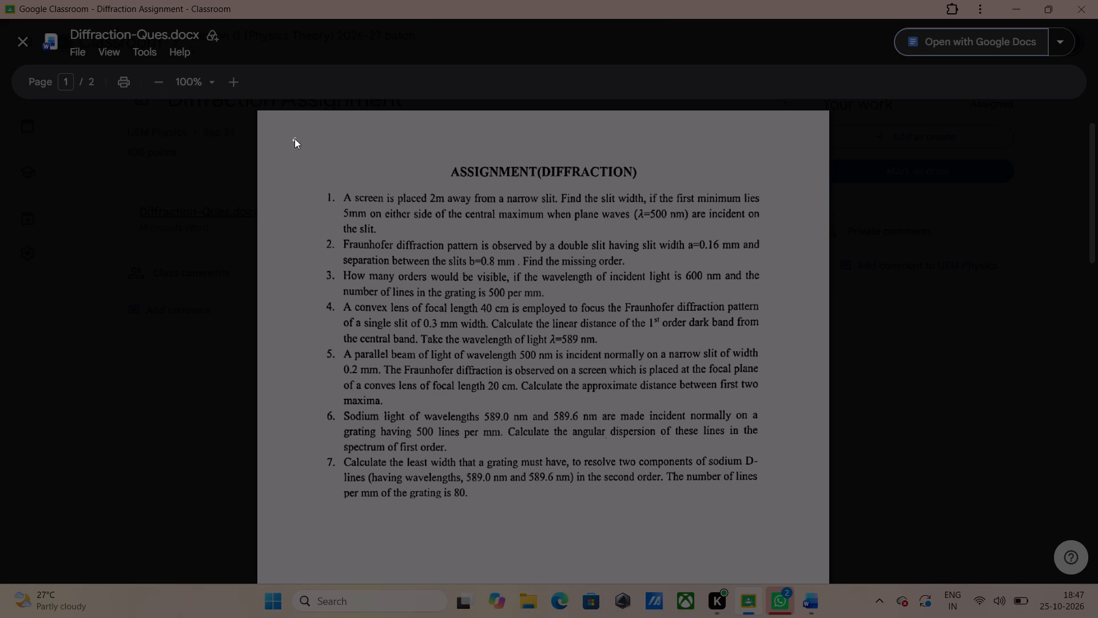
left_click_drag(295, 138, 785, 516)
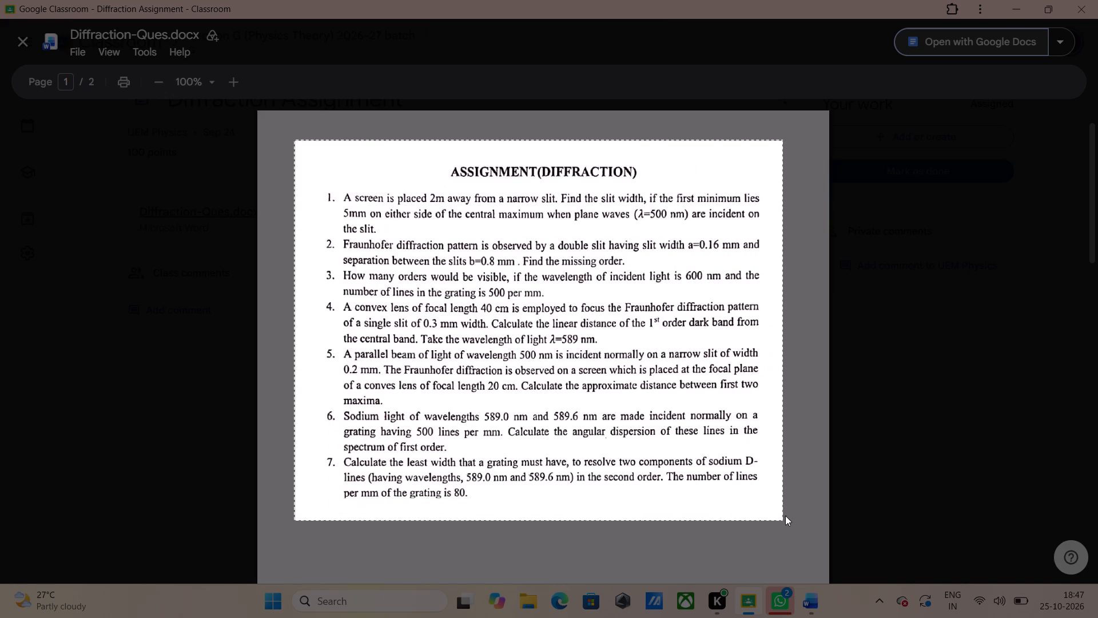
left_click_drag(785, 516, 791, 505)
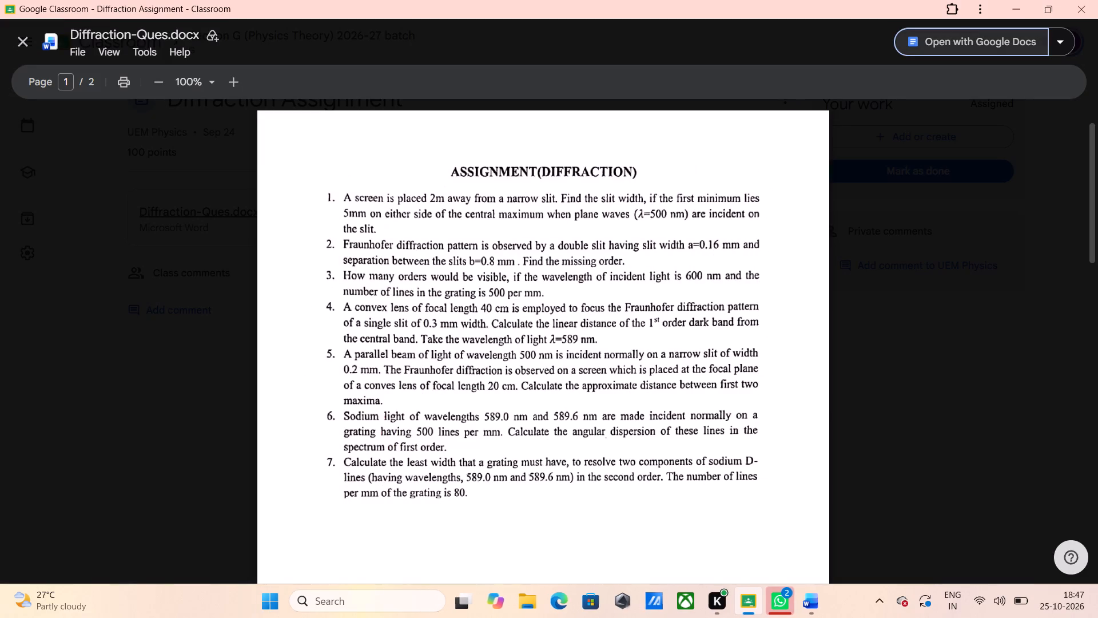
Capture a rectangular screenshot of questions 8 to 16 on page 2 of Diffraction-Ques.docx.
scroll(791, 505, "down", 4)
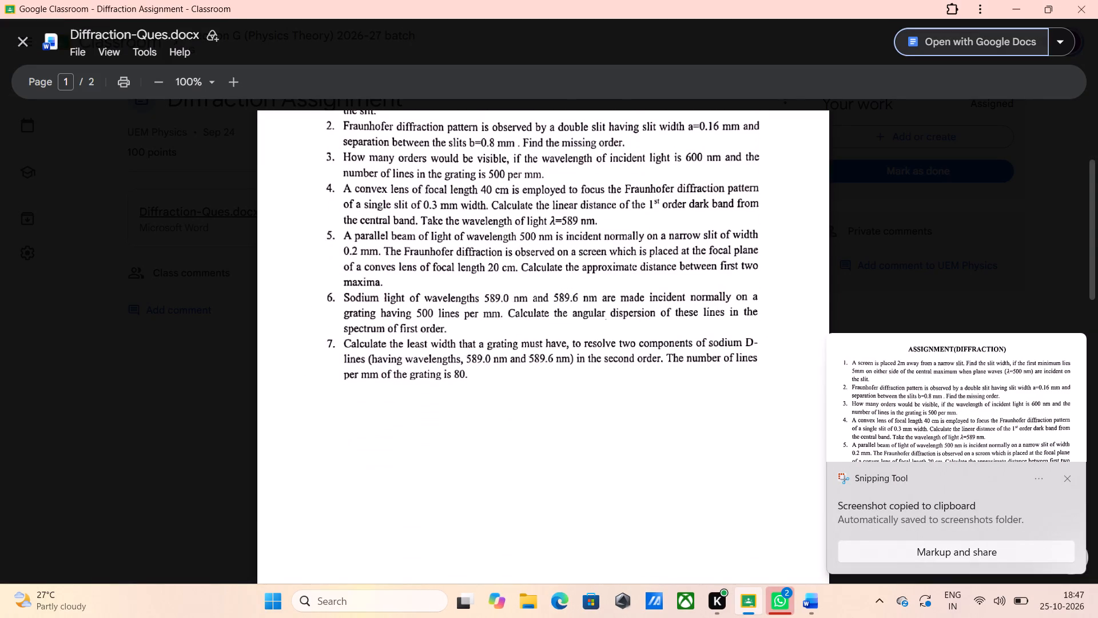
scroll(791, 505, "down", 6)
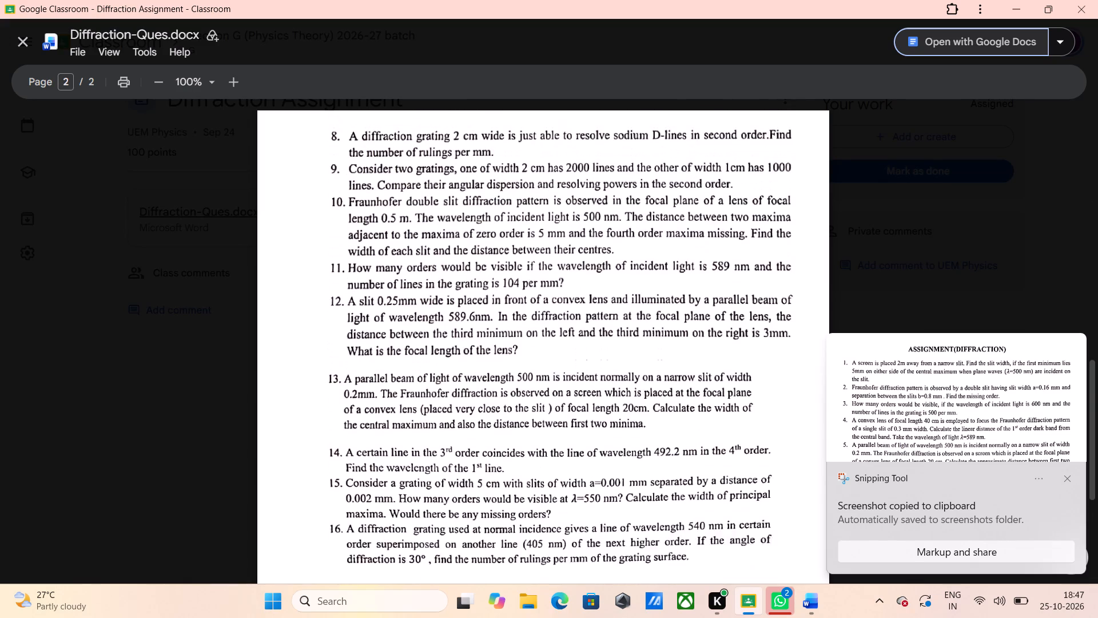
scroll(791, 505, "down", 2)
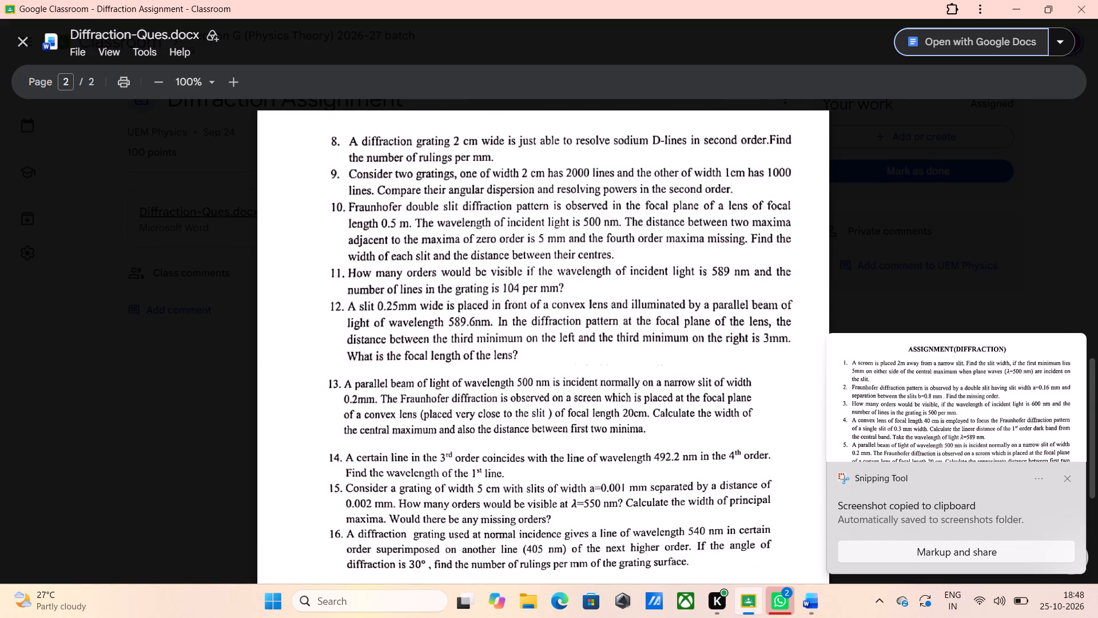
scroll(791, 505, "down", 1)
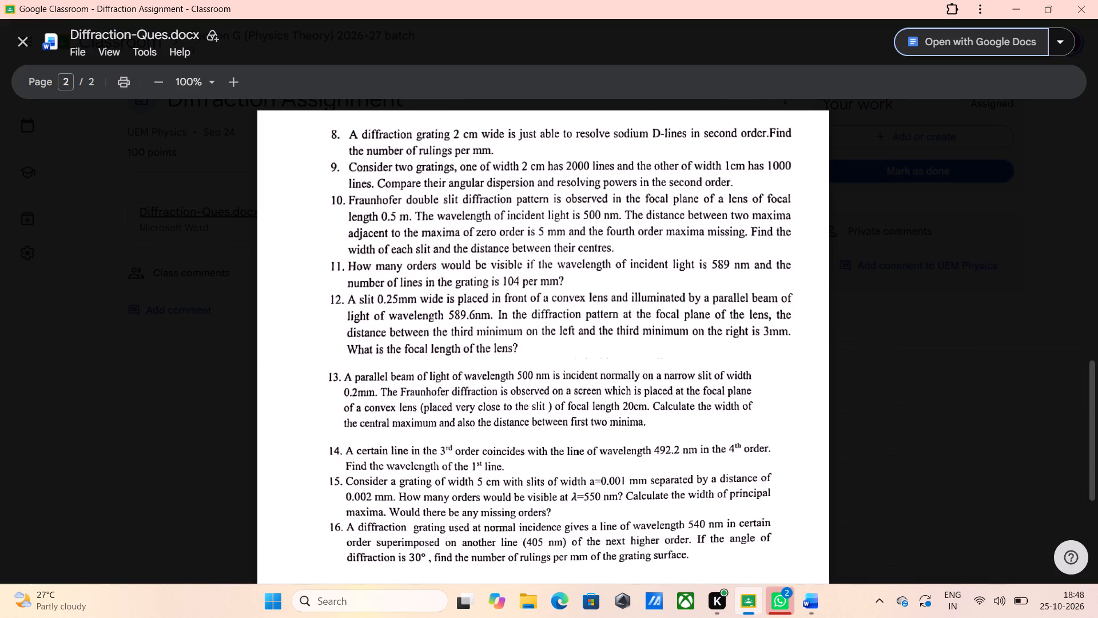
key("Print")
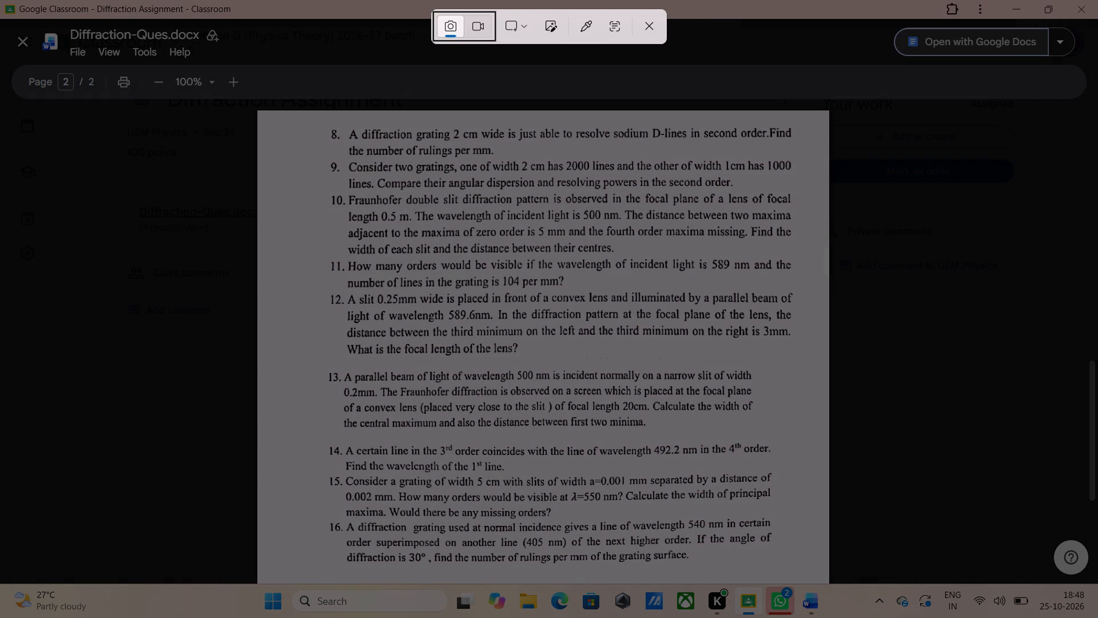
left_click_drag(315, 120, 753, 422)
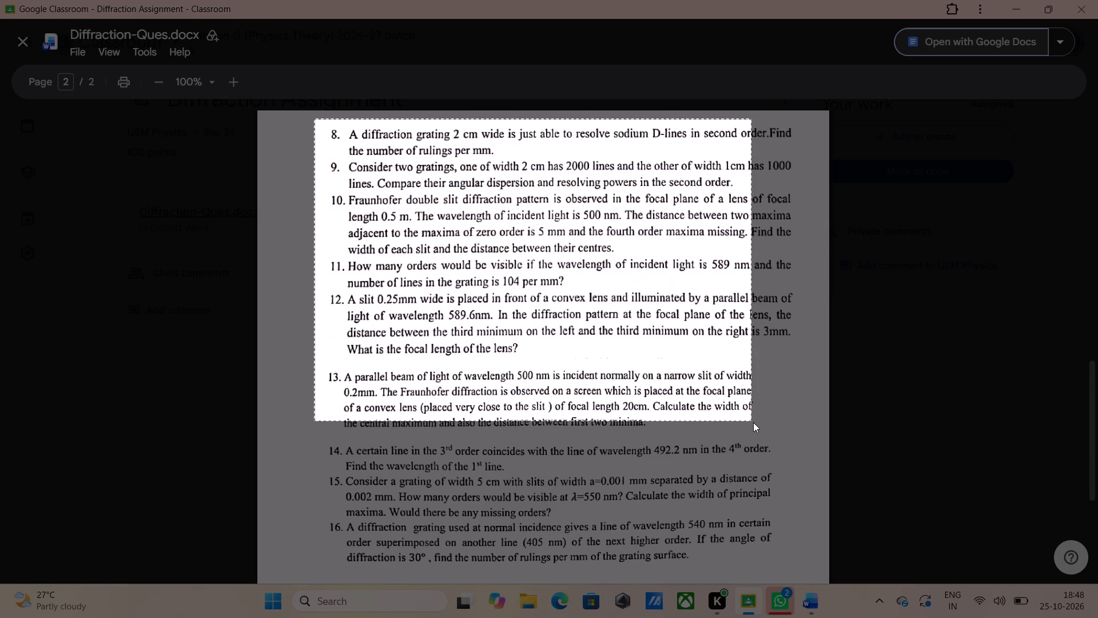
left_click_drag(753, 422, 819, 582)
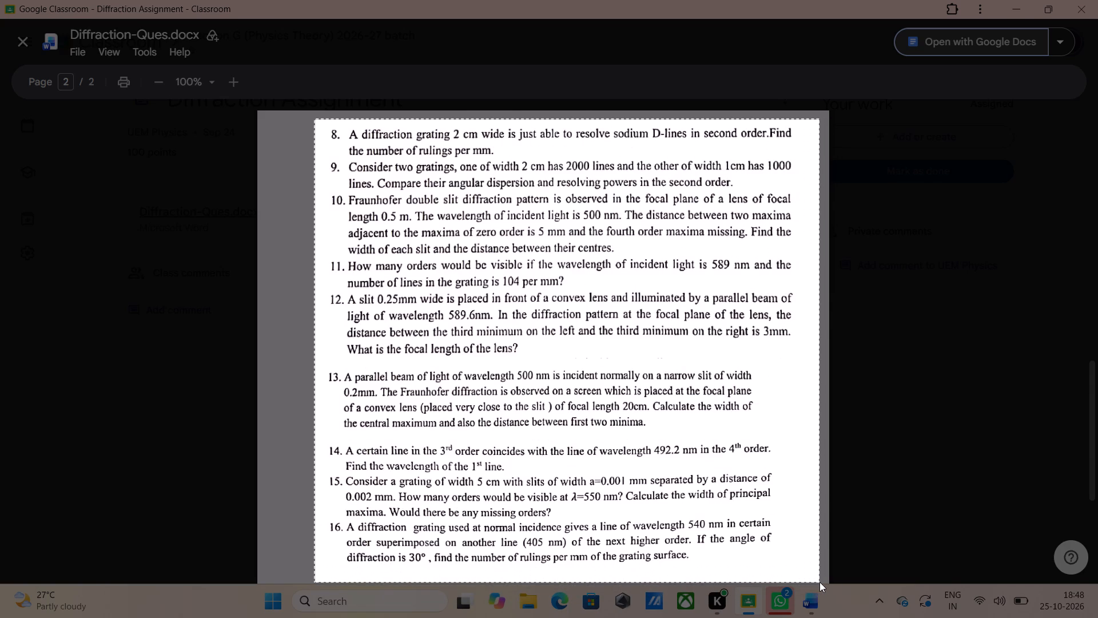
left_click_drag(819, 582, 816, 575)
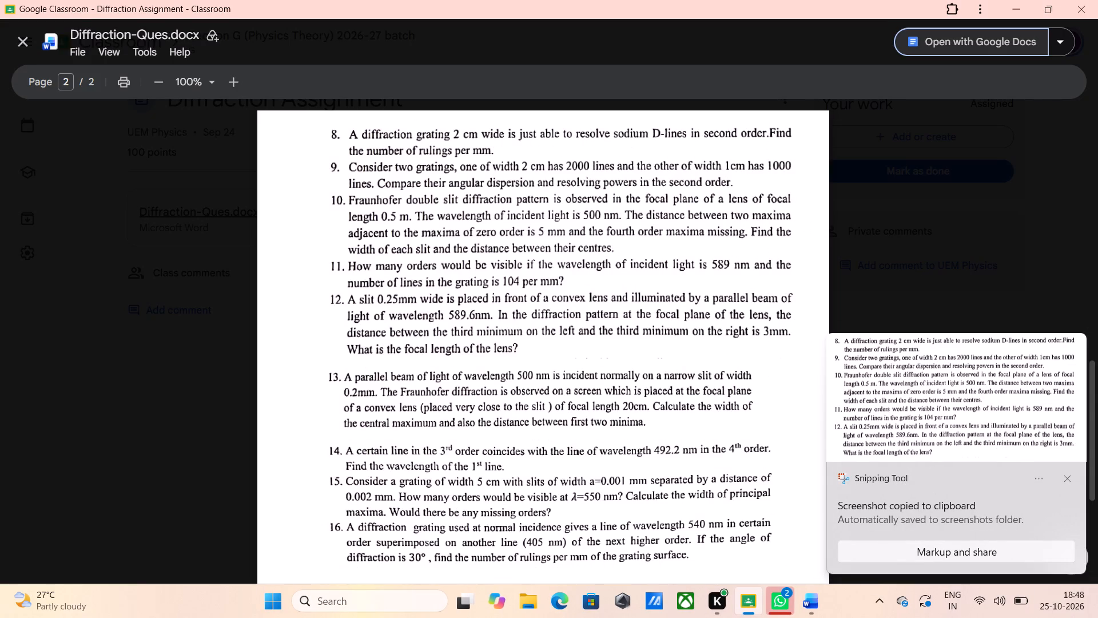
Close the diffraction preview and open the Interference Assignment's attached Word document from the Section G (Physics Theory) class.
left_click(20, 44)
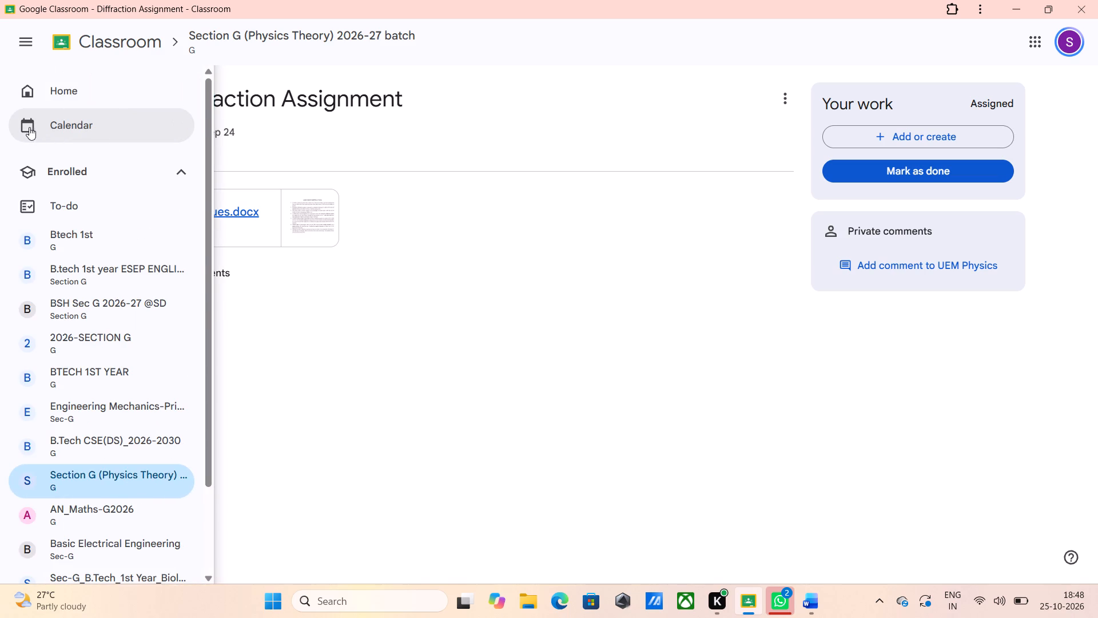
left_click(90, 212)
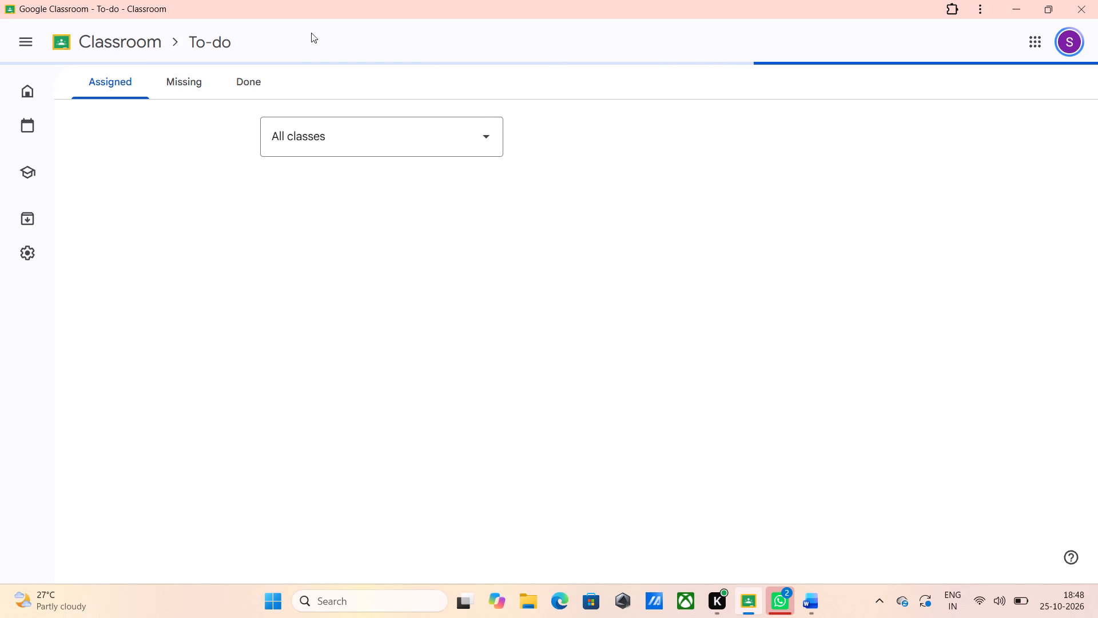
left_click(35, 82)
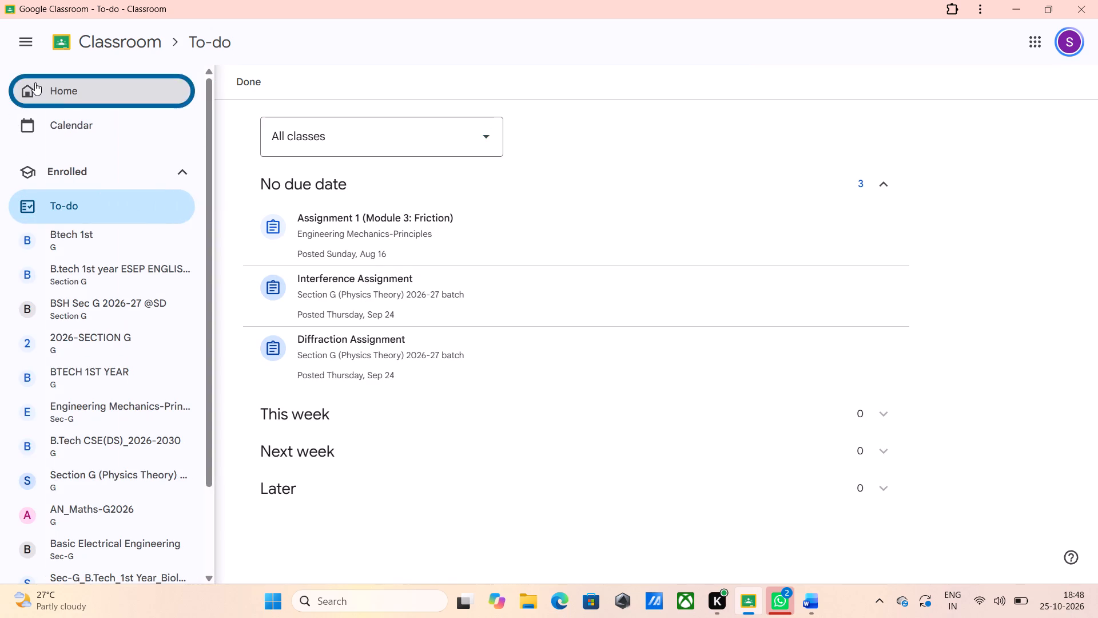
scroll(488, 395, "down", 5)
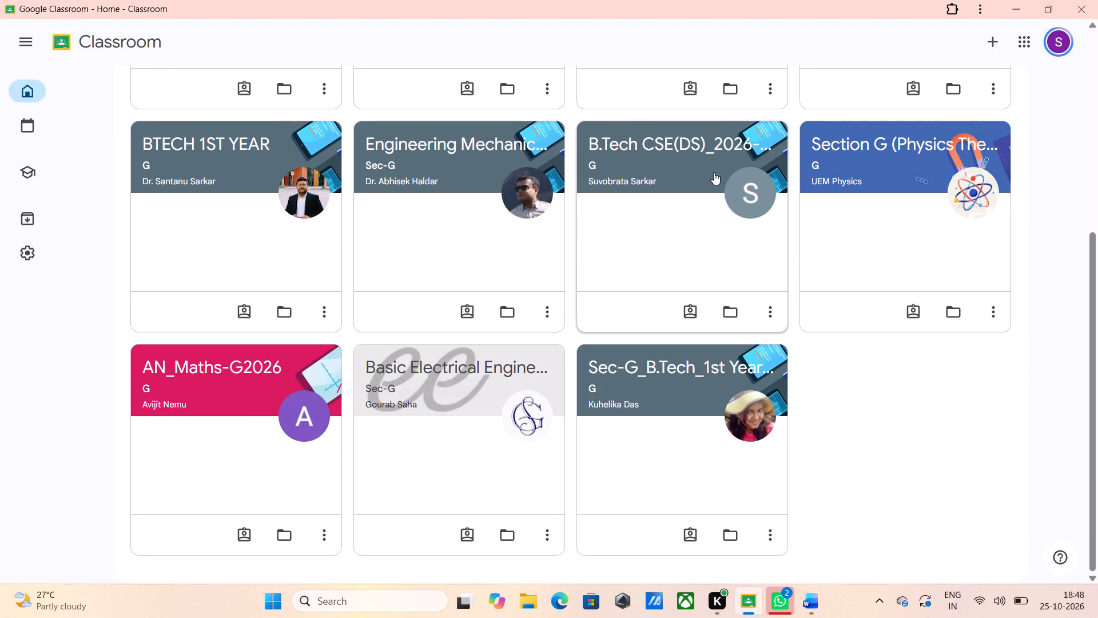
left_click(874, 175)
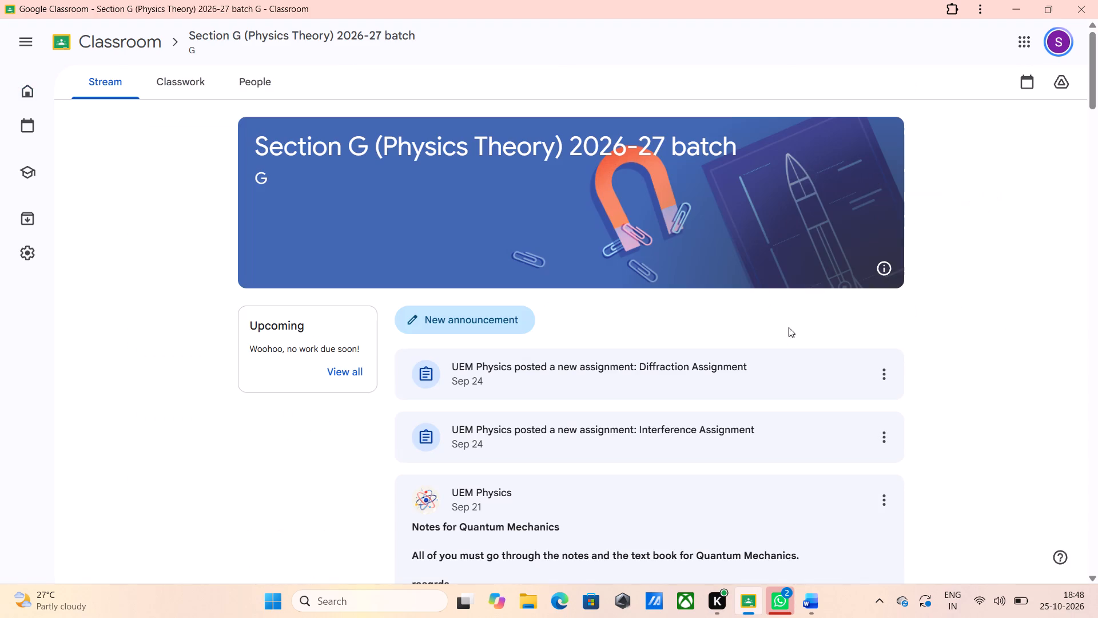
left_click(648, 429)
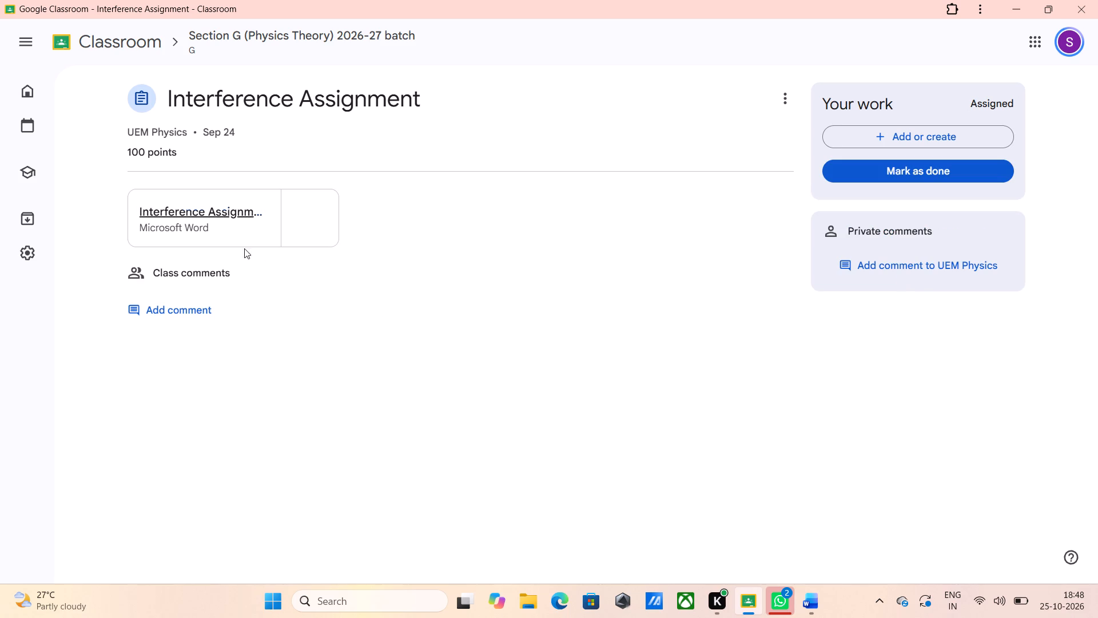
left_click(208, 212)
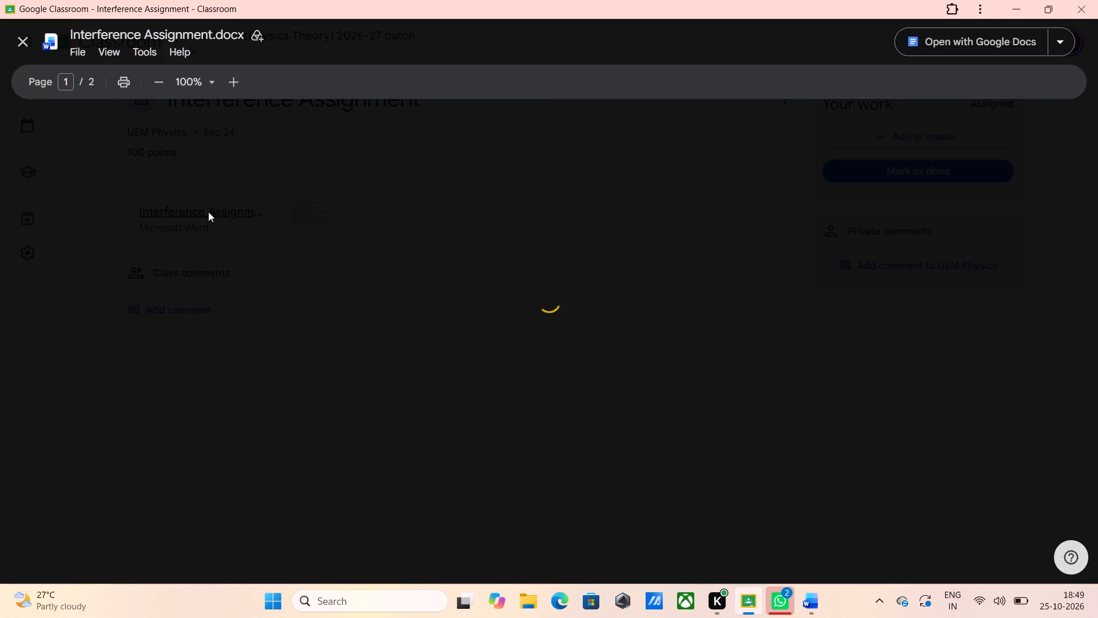
scroll(208, 212, "down", 1)
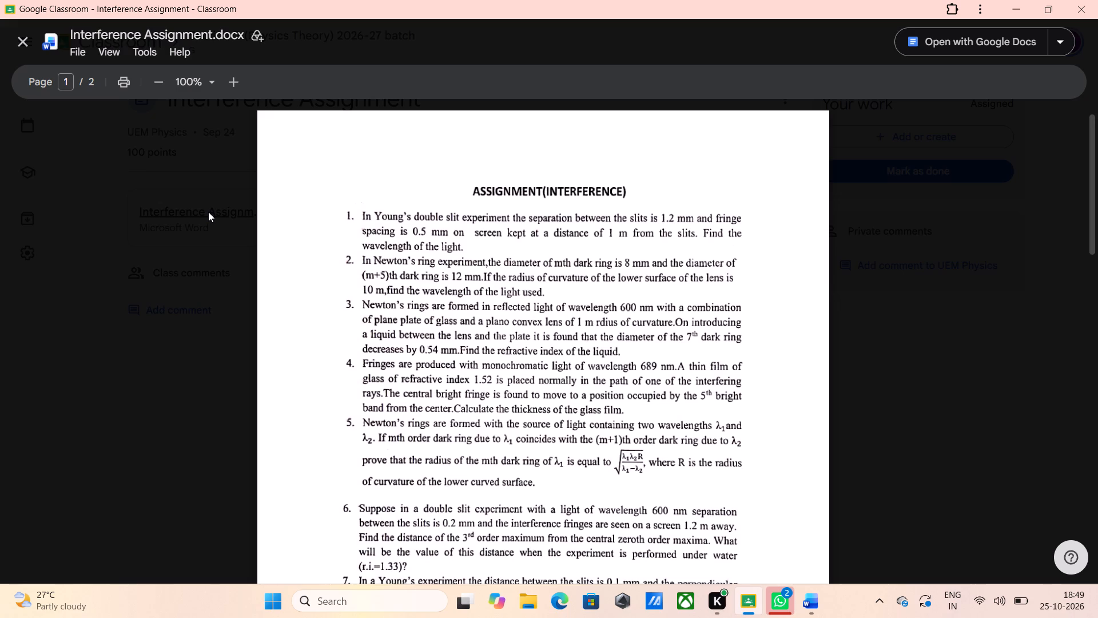
Capture a rectangular screenshot of the ASSIGNMENT(INTERFERENCE) heading with questions 1 to 7 in Interference Assignment.docx.
scroll(208, 212, "down", 1)
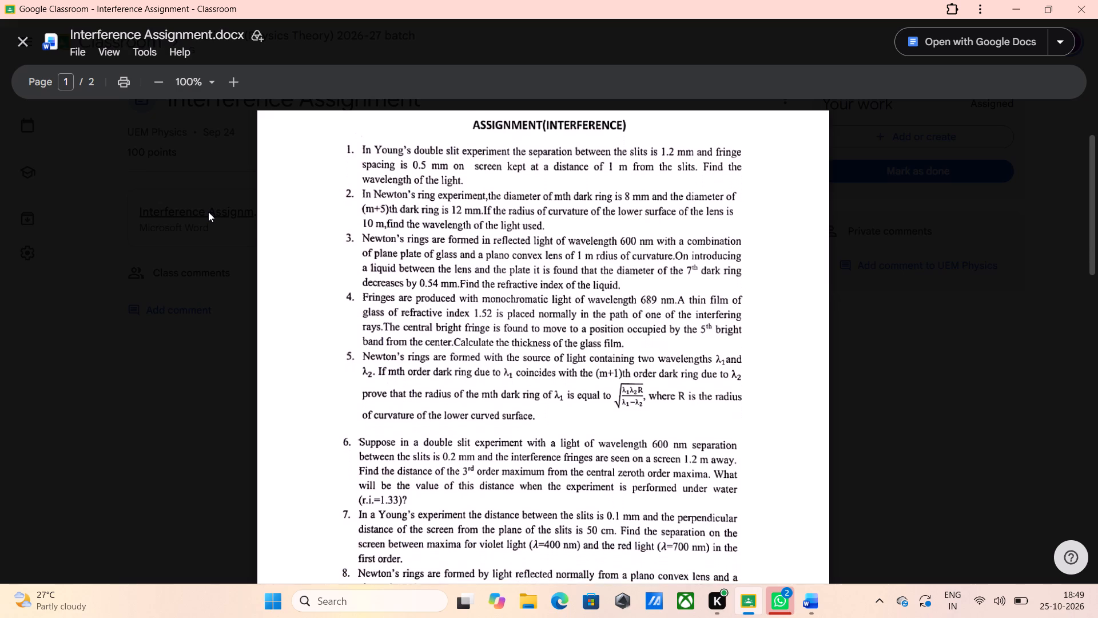
scroll(208, 212, "down", 3)
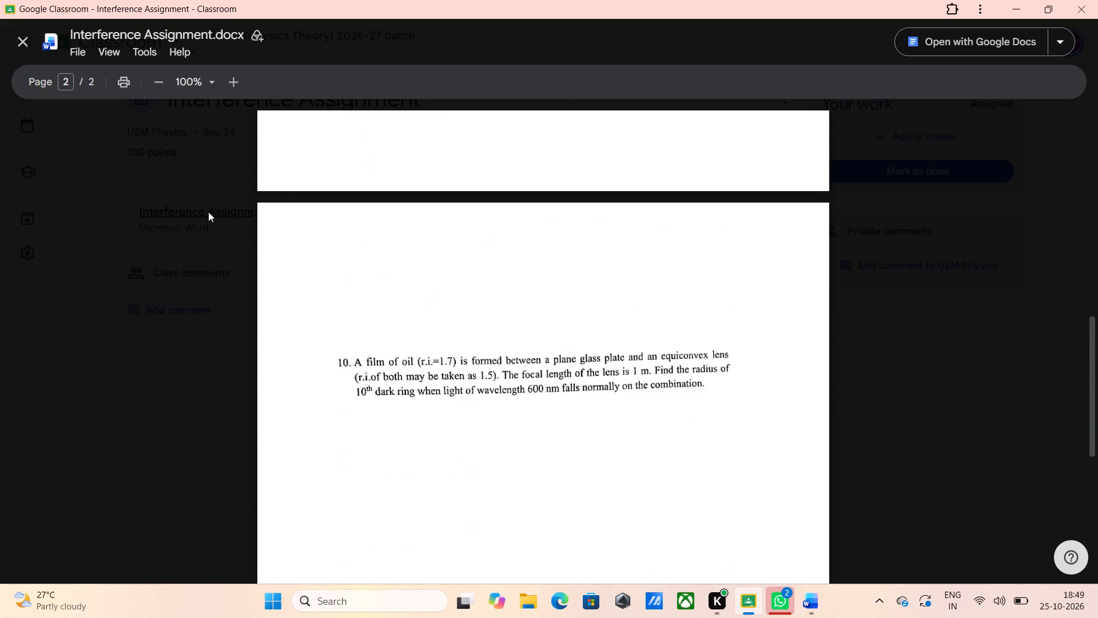
scroll(208, 212, "up", 2)
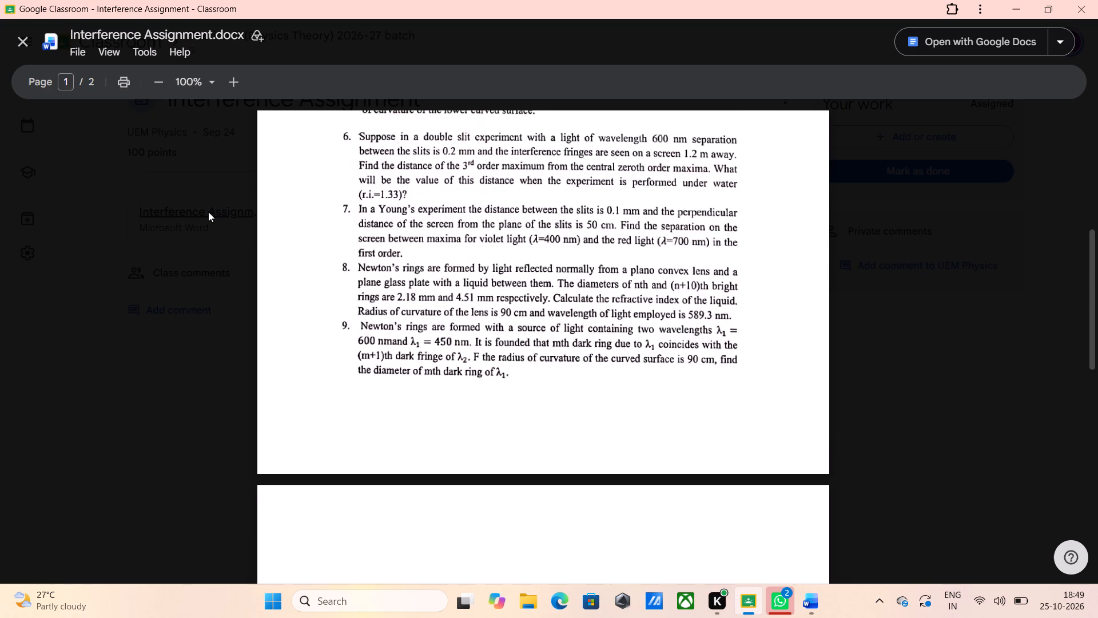
scroll(208, 212, "up", 2)
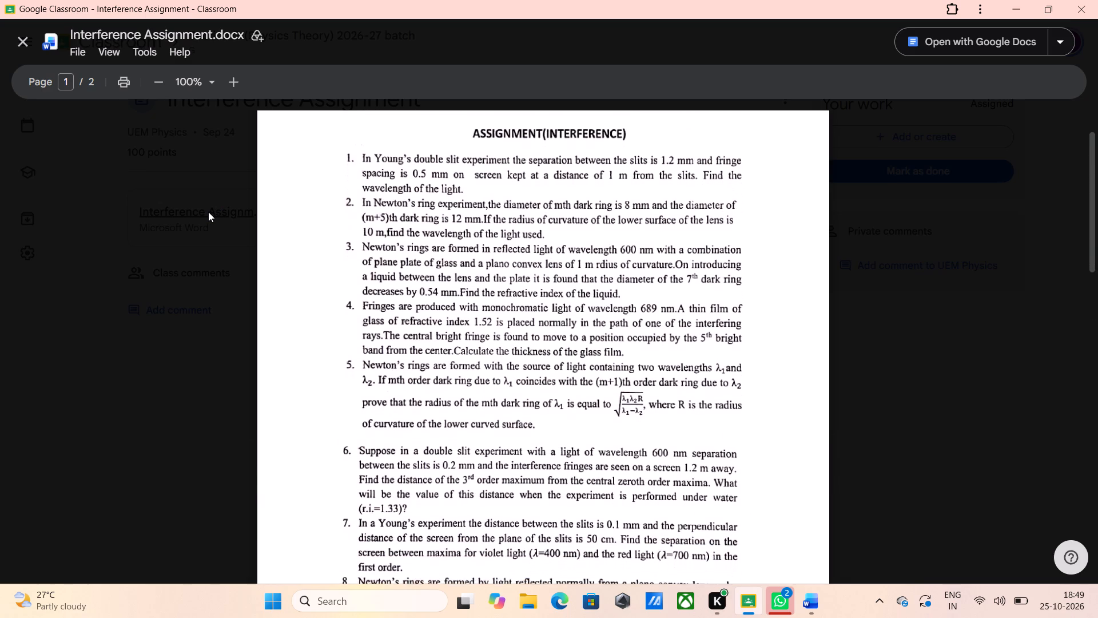
scroll(208, 212, "up", 1)
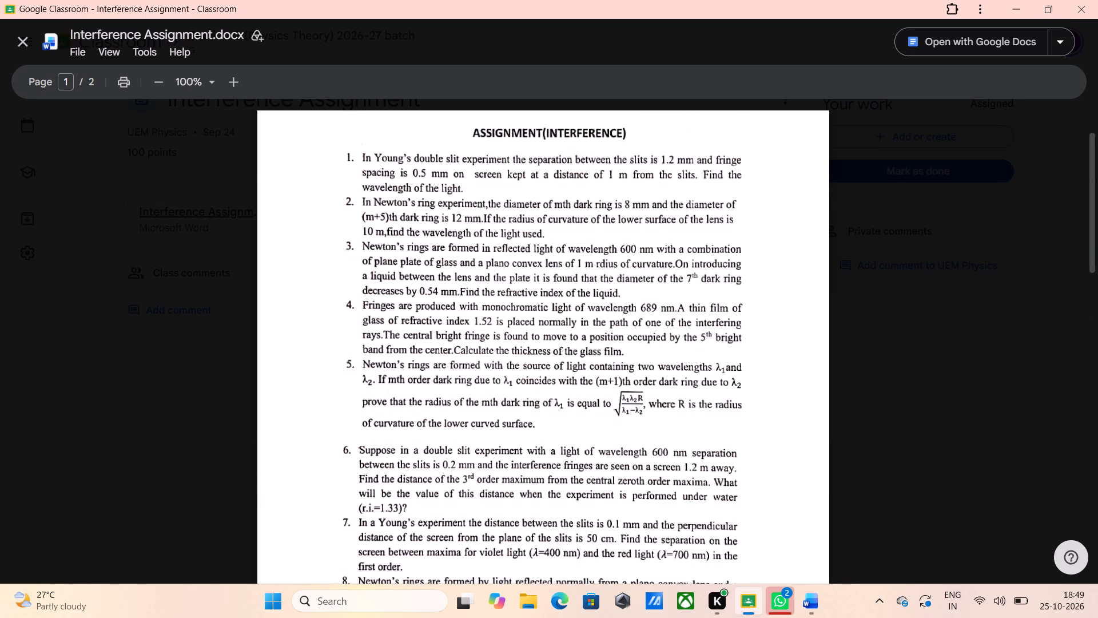
key("Print")
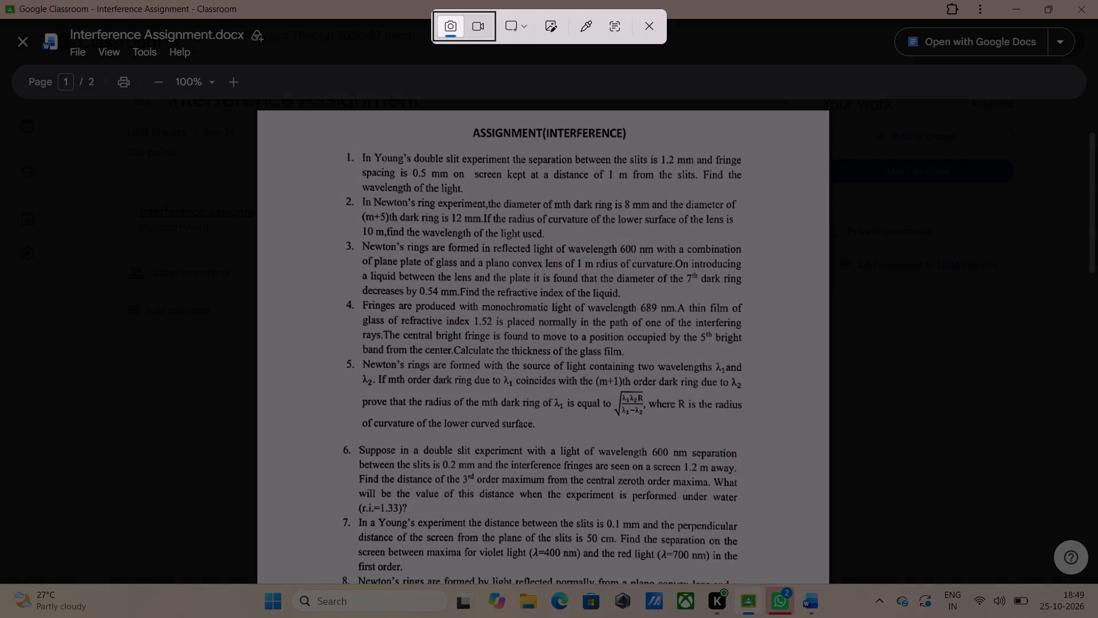
left_click_drag(309, 113, 330, 140)
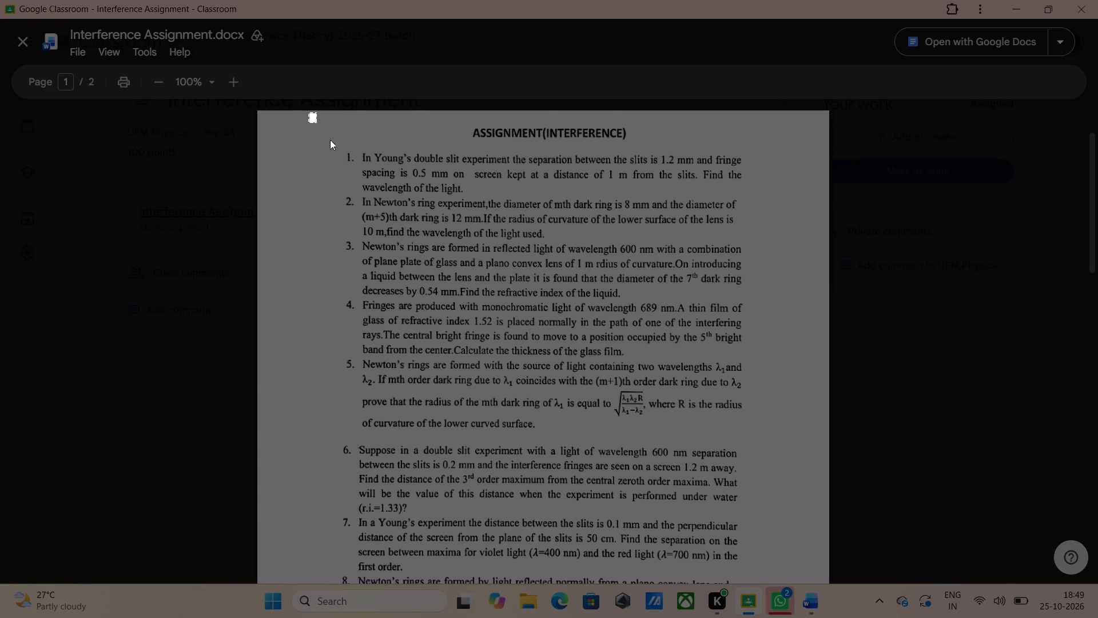
left_click_drag(330, 140, 771, 575)
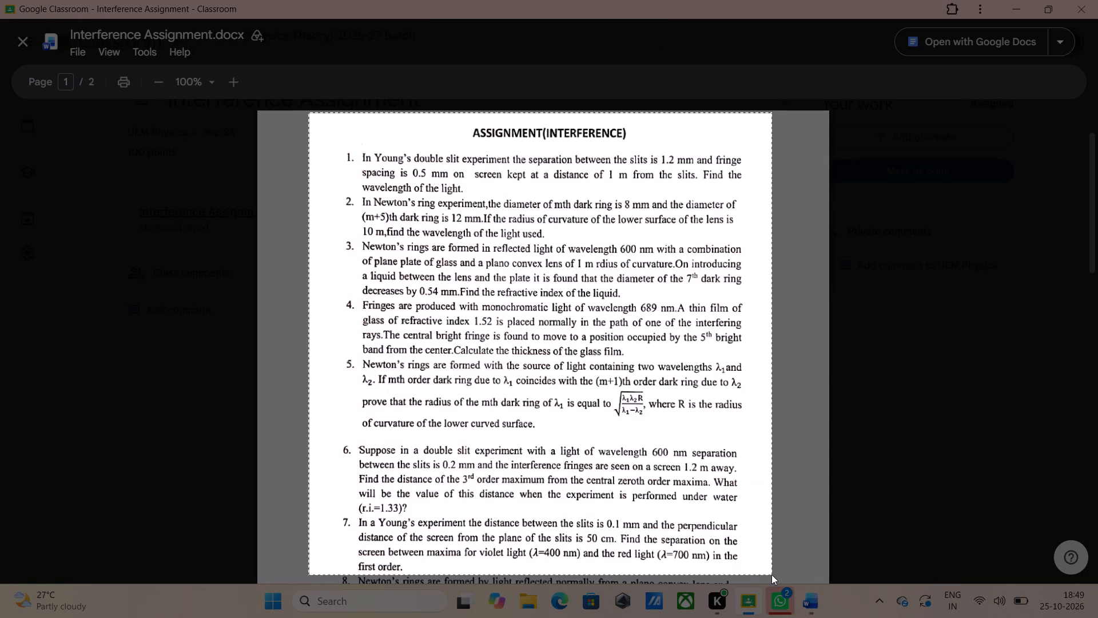
left_click_drag(771, 575, 798, 566)
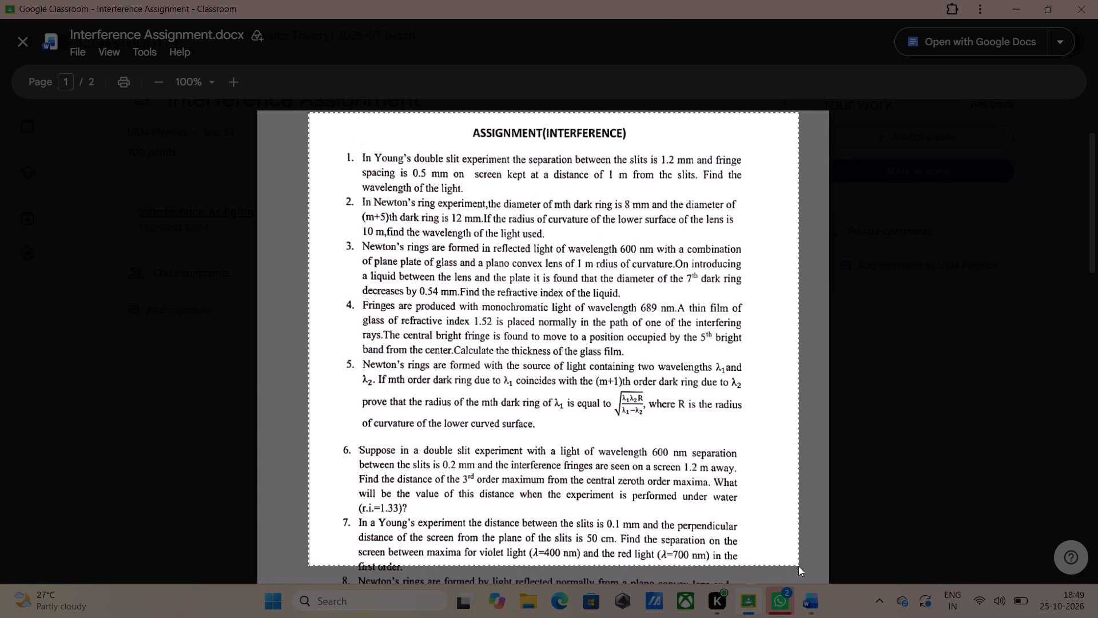
left_click_drag(798, 566, 801, 572)
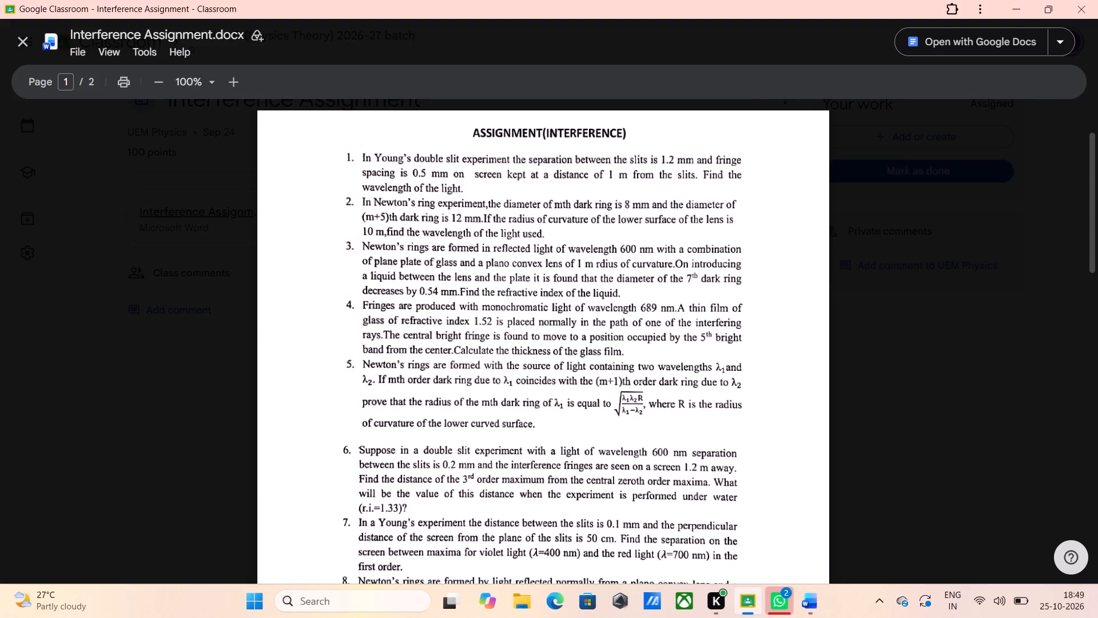
Capture a rectangular screenshot of questions 8 to 10 spanning pages 1 and 2 of Interference Assignment.docx.
scroll(801, 572, "down", 6)
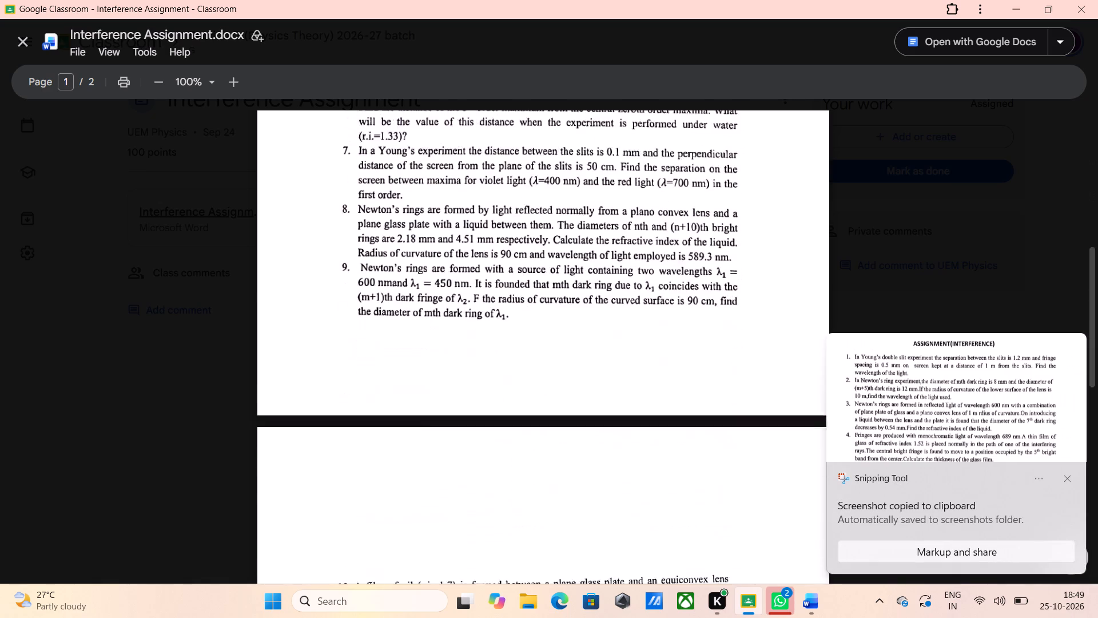
scroll(801, 572, "down", 2)
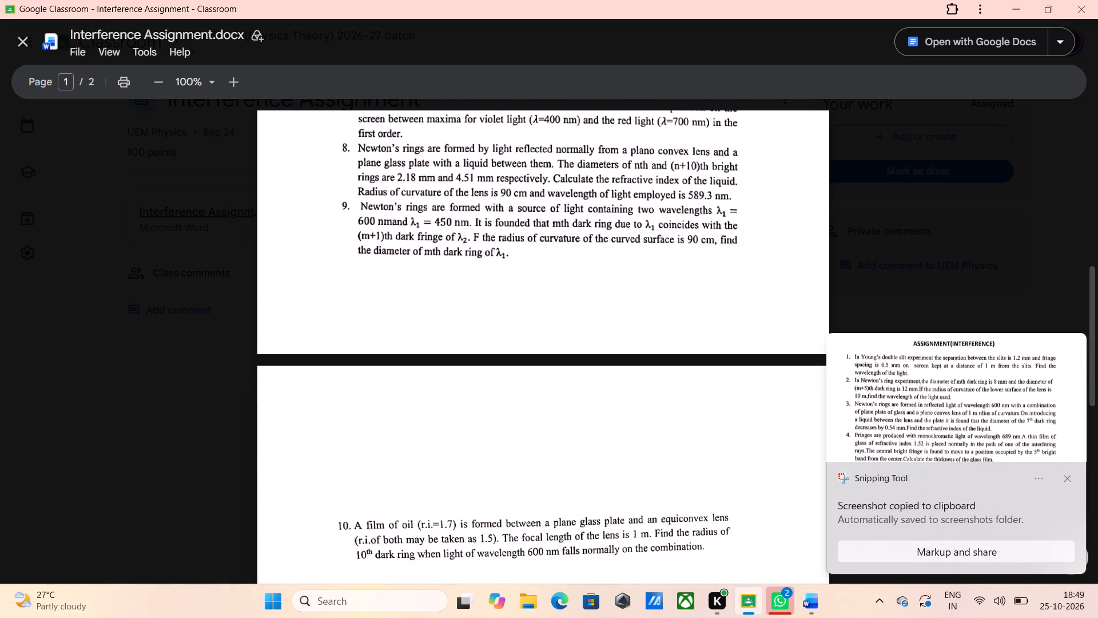
key("Print")
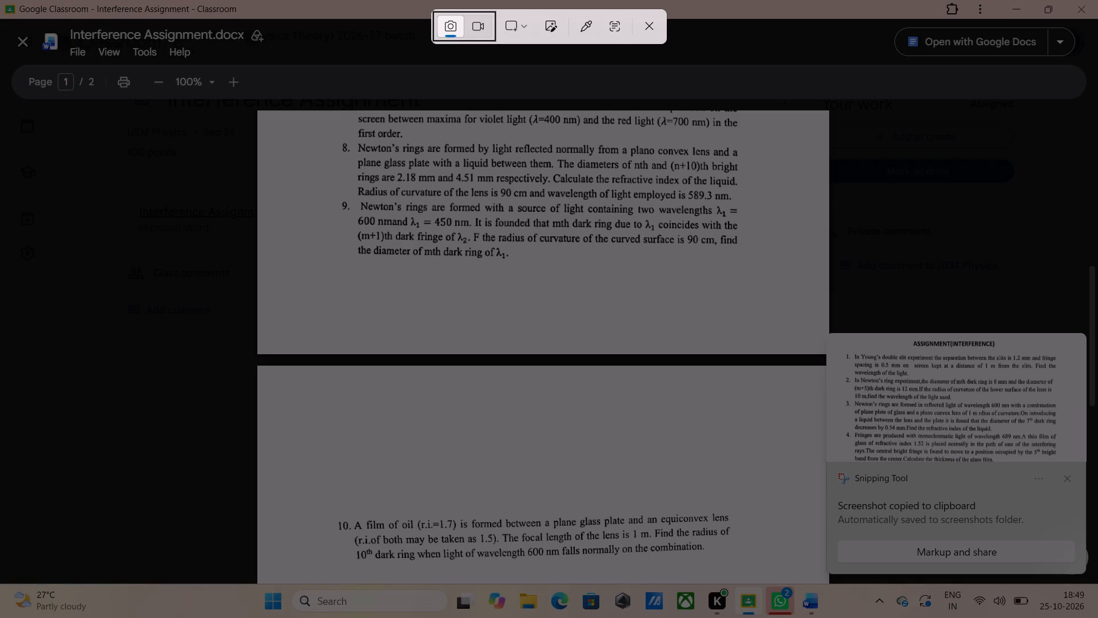
left_click_drag(328, 144, 394, 157)
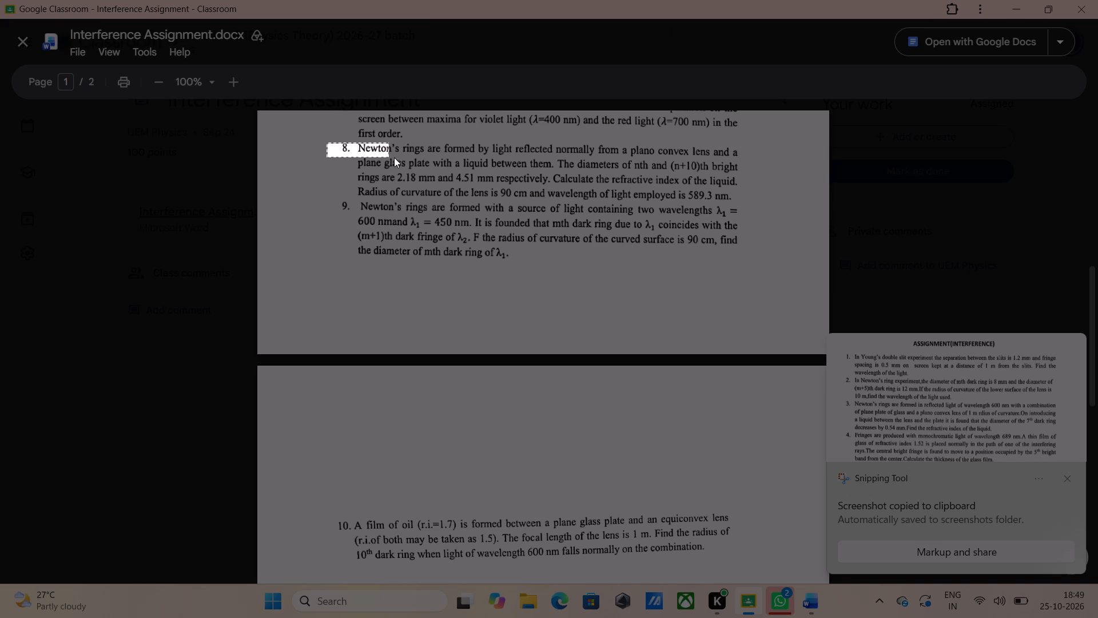
left_click_drag(394, 157, 775, 412)
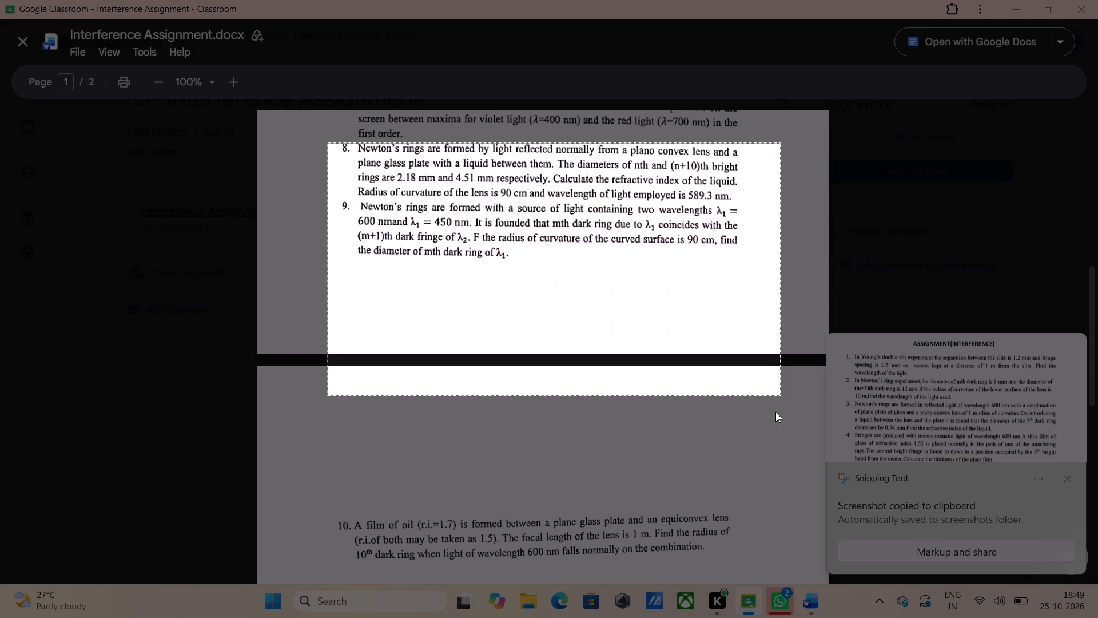
left_click_drag(775, 412, 767, 575)
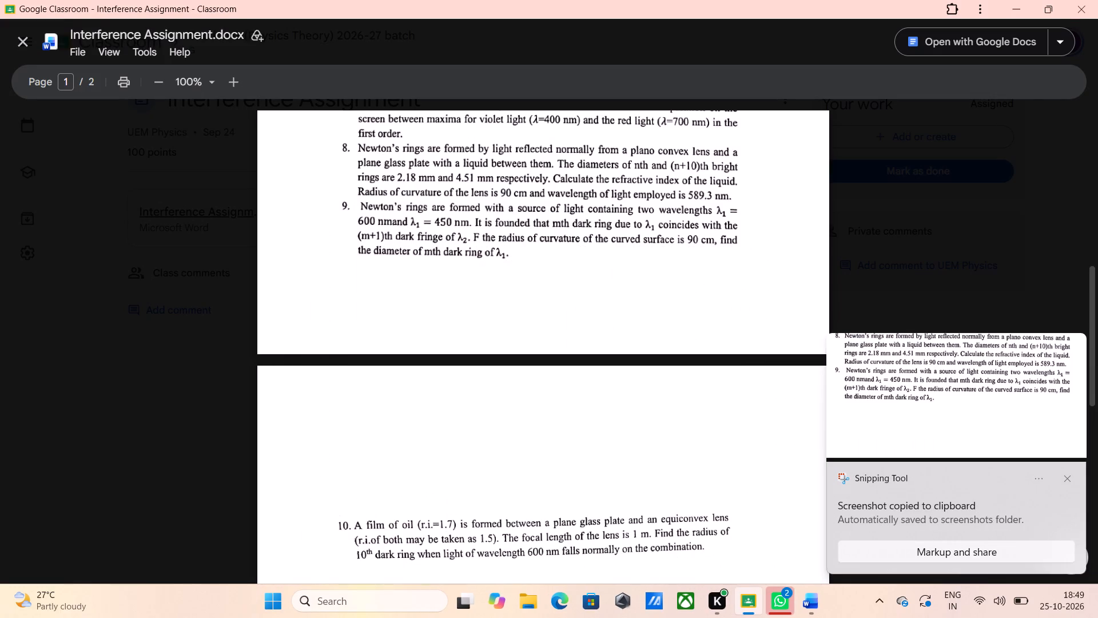
Close the interference preview and the Classroom window to return to the physics assignment document in Word.
left_click(977, 249)
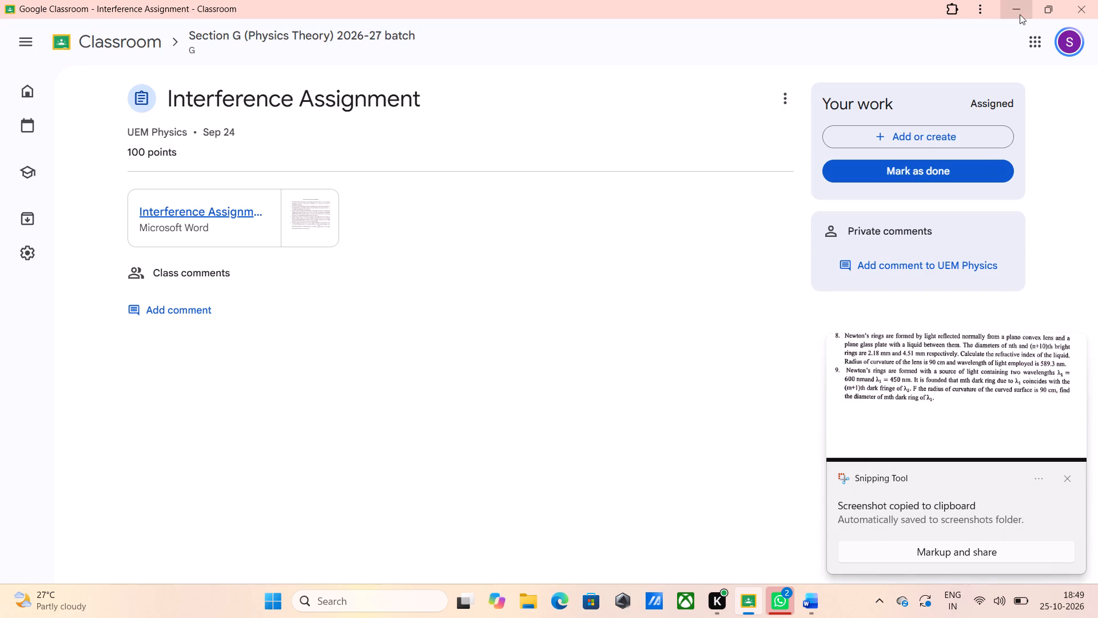
left_click(1080, 6)
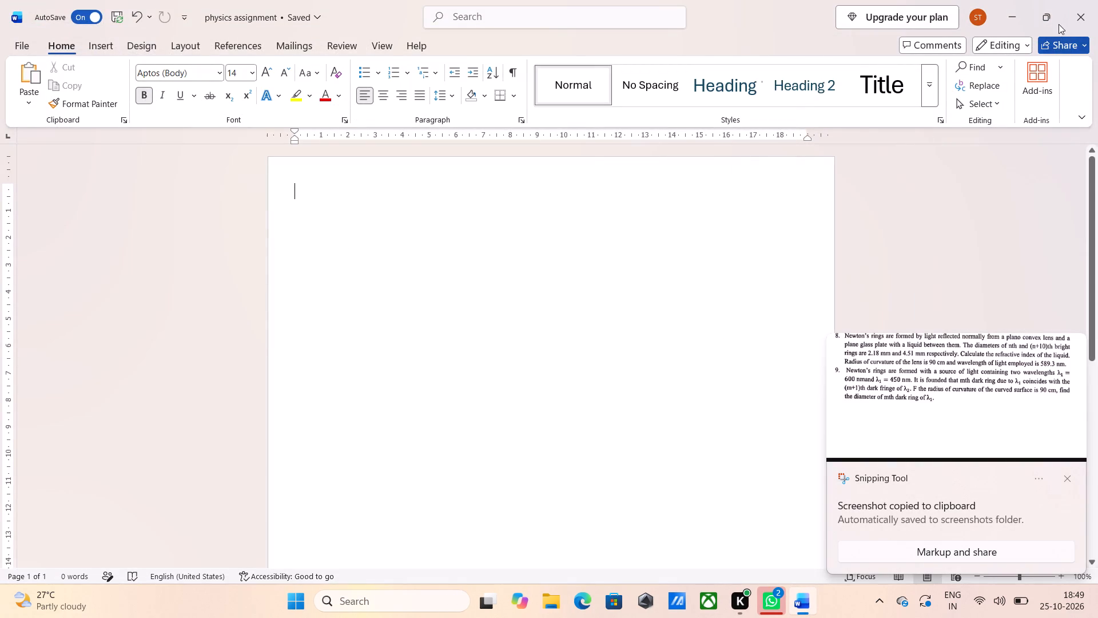
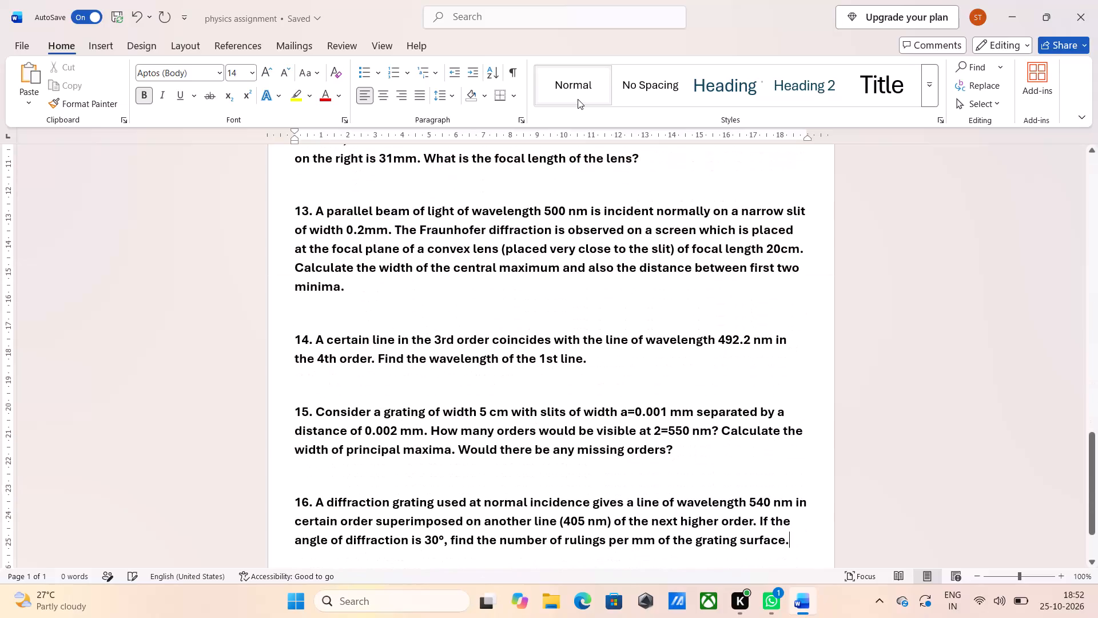
Remove the blank lines separating questions 11 to 15 in the diffraction question list.
scroll(578, 99, "up", 2)
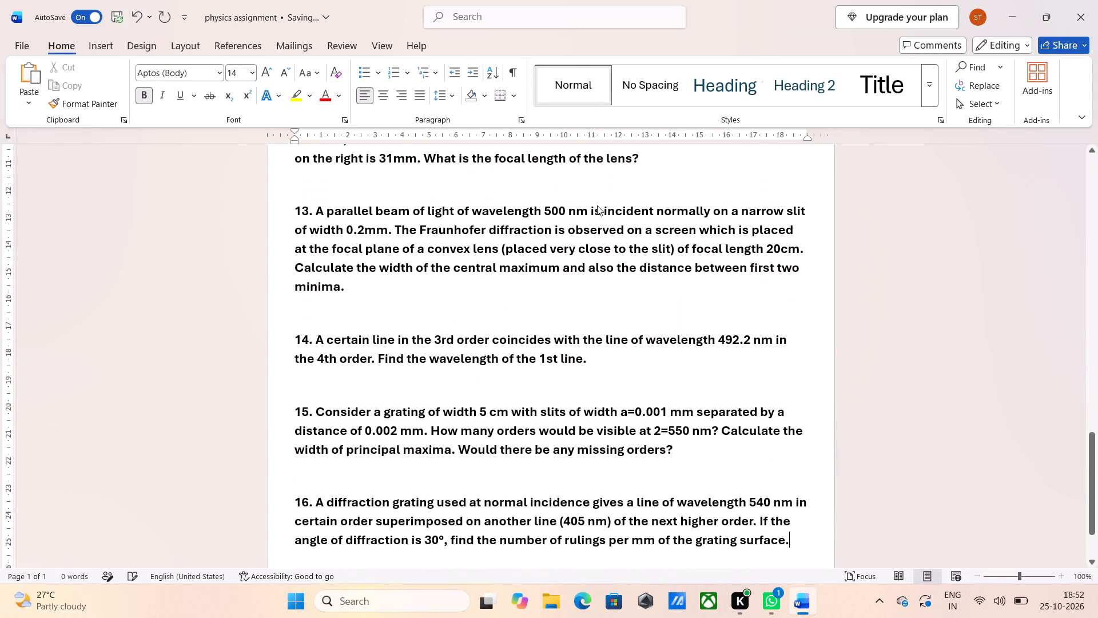
left_click(327, 320)
key("BackSpace")
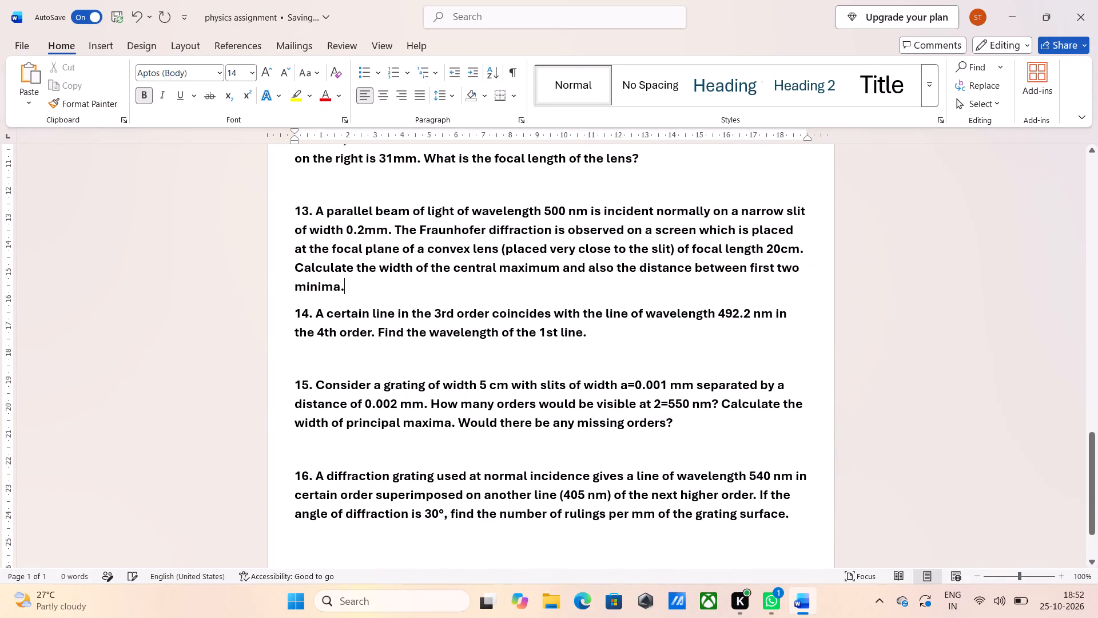
left_click(313, 358)
key("BackSpace")
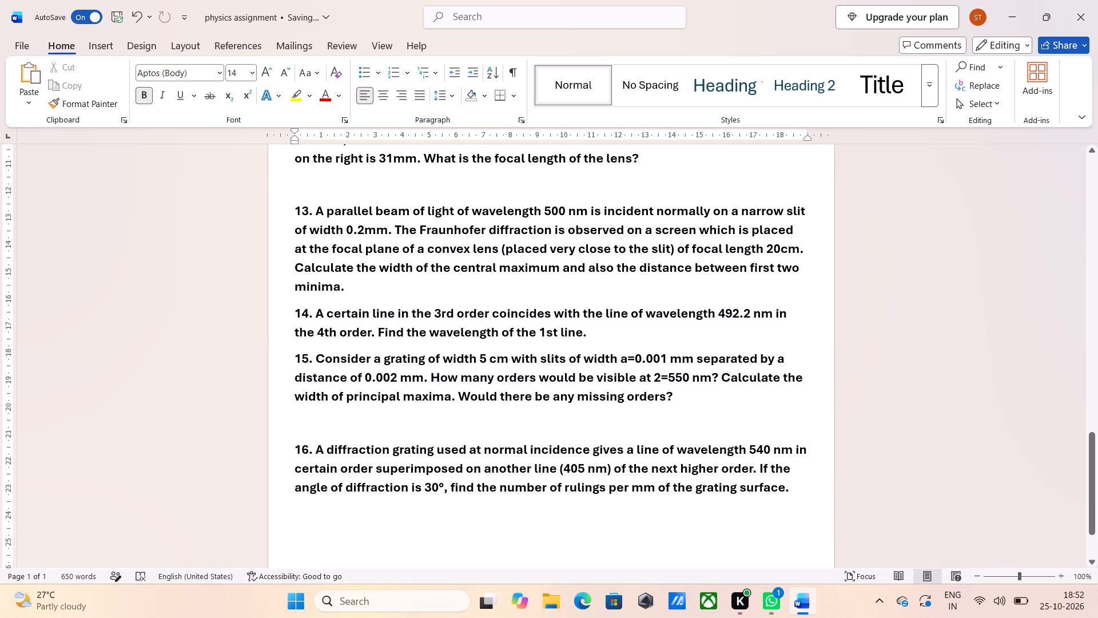
scroll(384, 316, "up", 1)
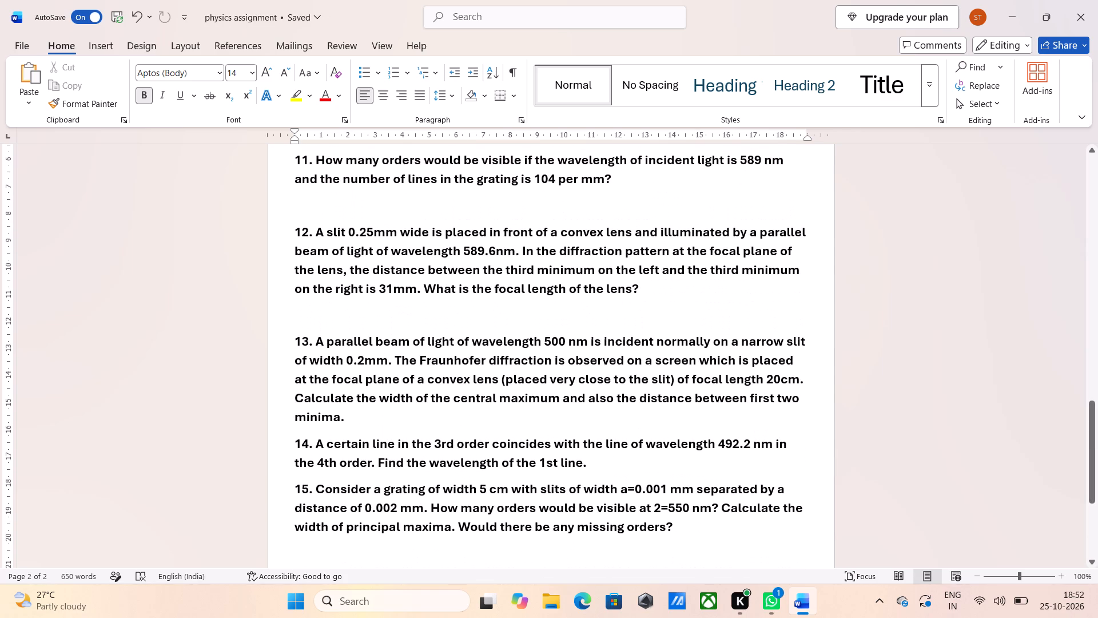
left_click(328, 307)
key("BackSpace")
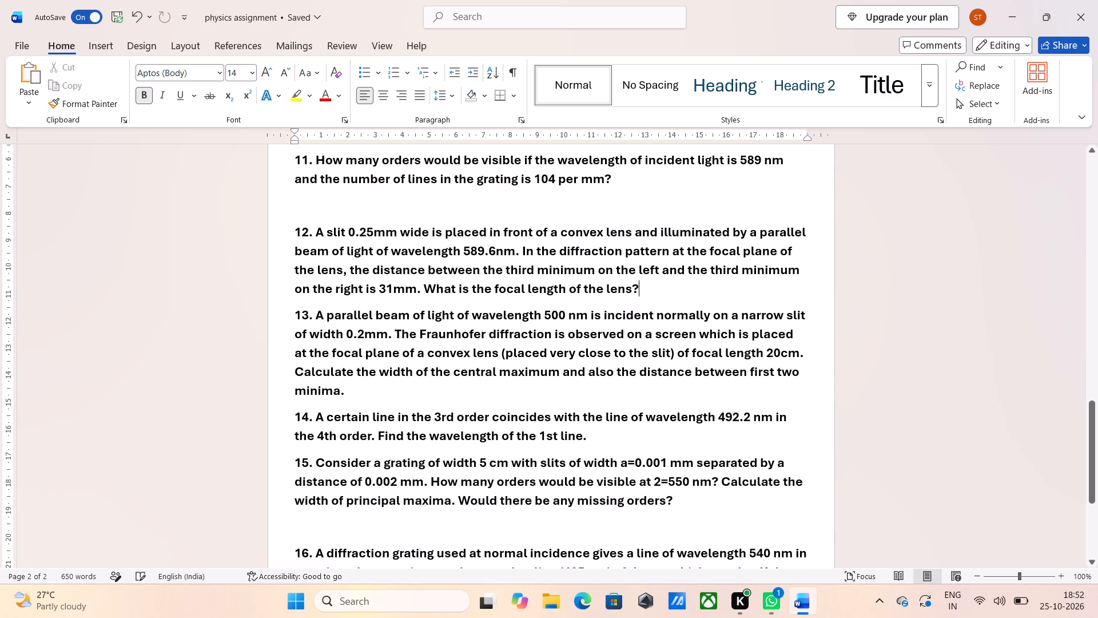
left_click(303, 203)
key("BackSpace")
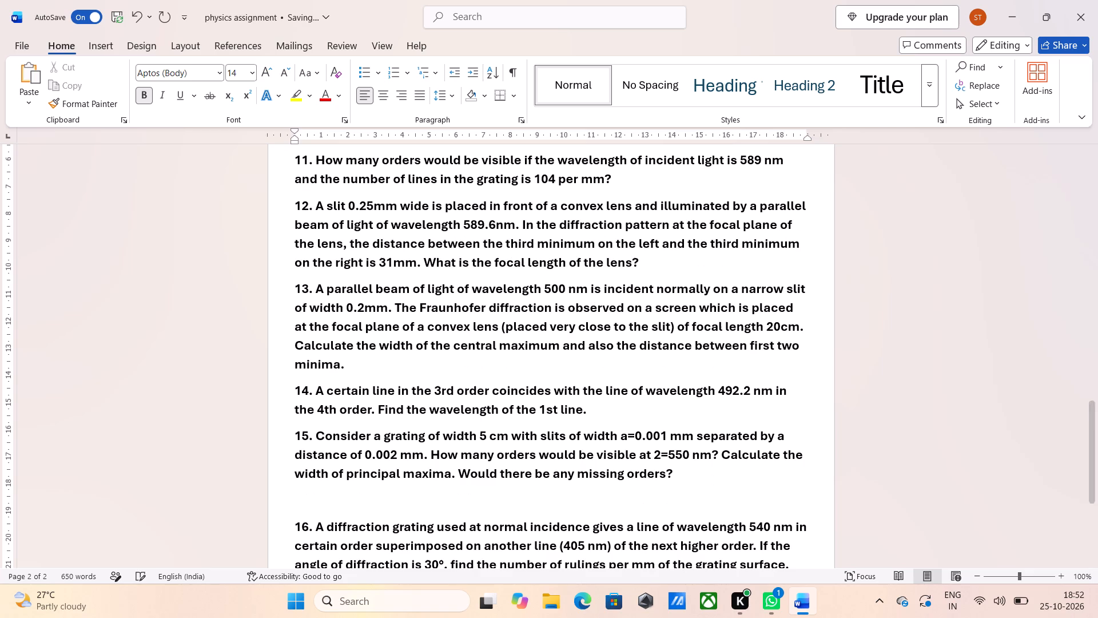
Remove the blank lines between questions 7, 9, 10 and 11 across the page break.
scroll(303, 203, "up", 2)
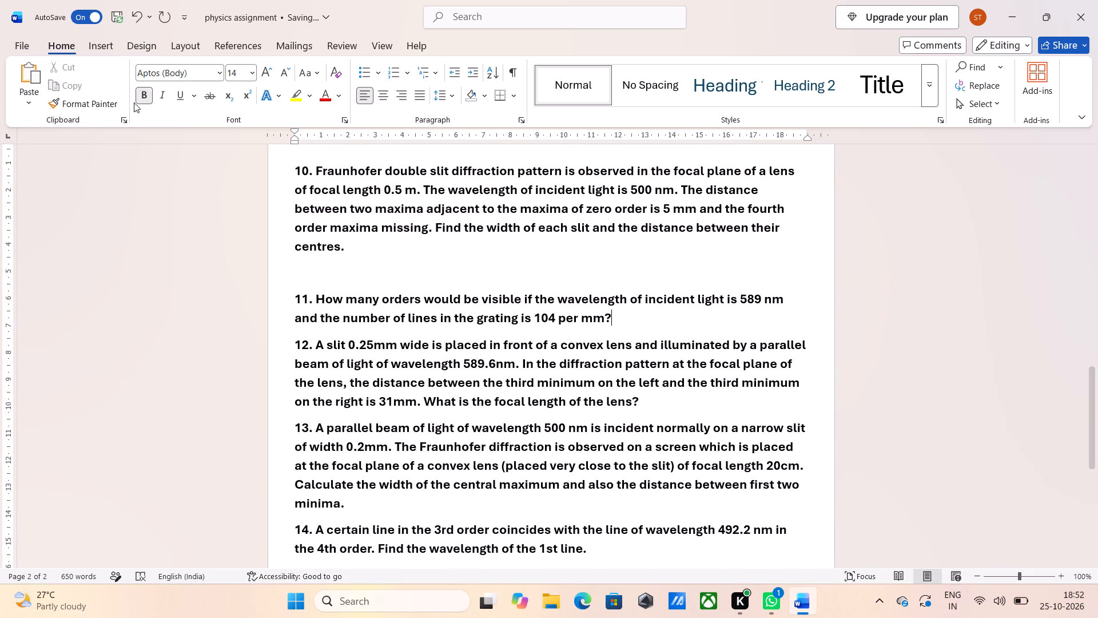
left_click(304, 272)
key("BackSpace")
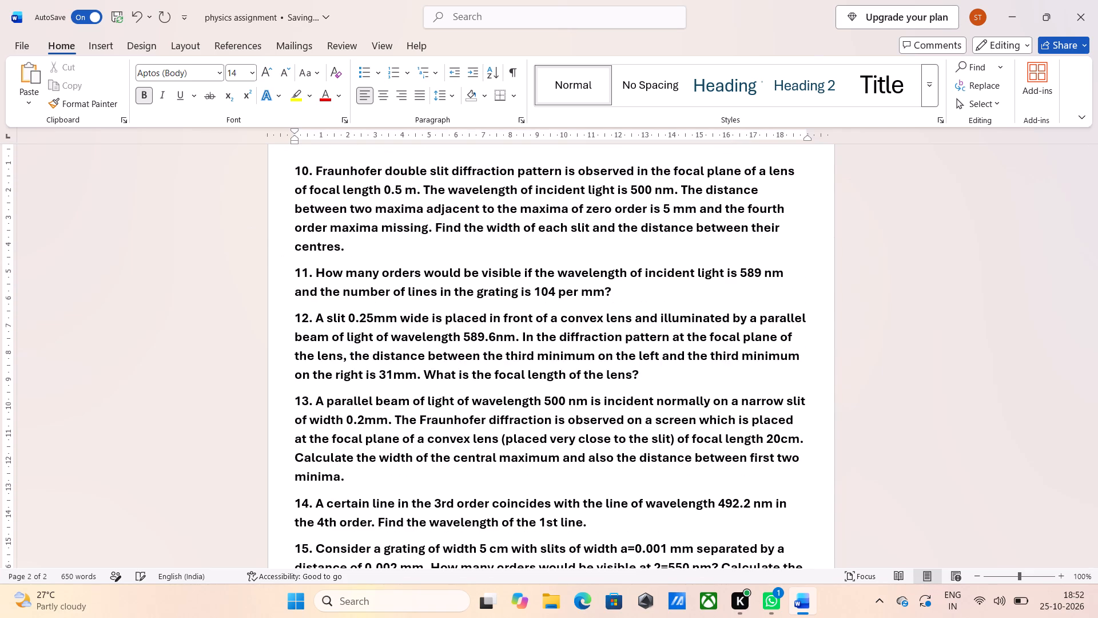
scroll(304, 272, "up", 1)
left_click(293, 326)
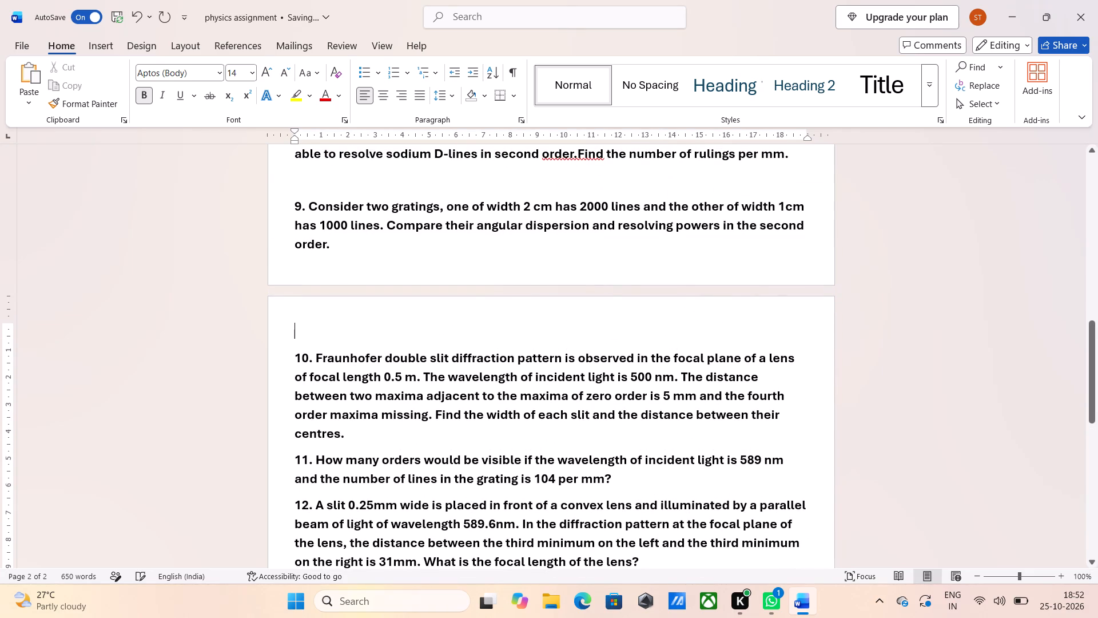
key("BackSpace")
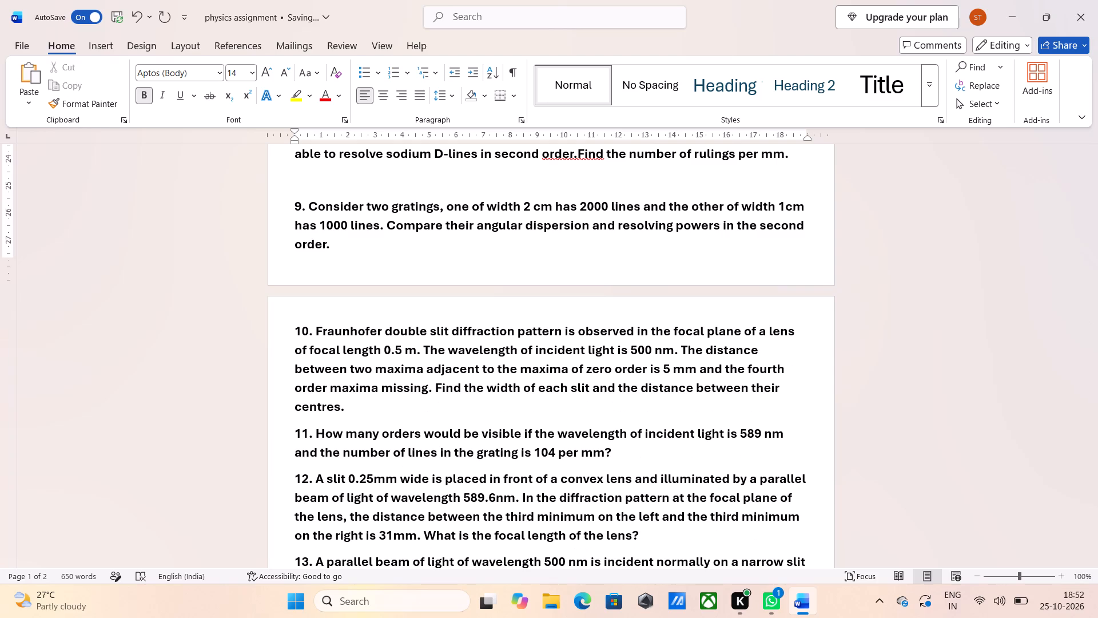
key("Up")
key("Up")
key("Up")
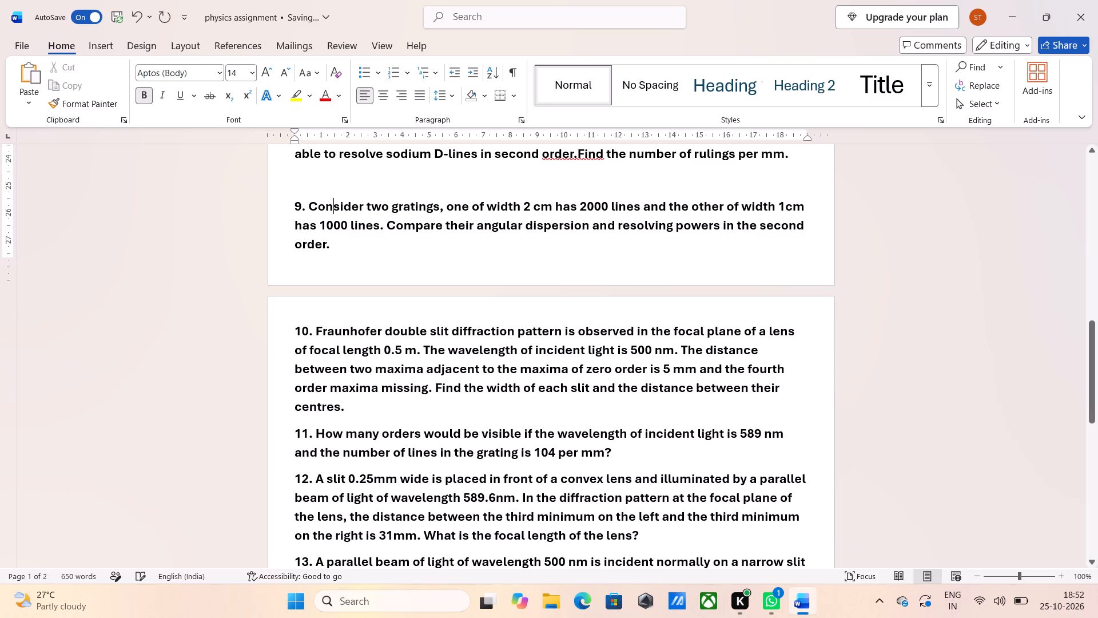
key("BackSpace")
Remove the blank lines separating questions 4, 5, 6 and 7.
scroll(296, 203, "up", 3)
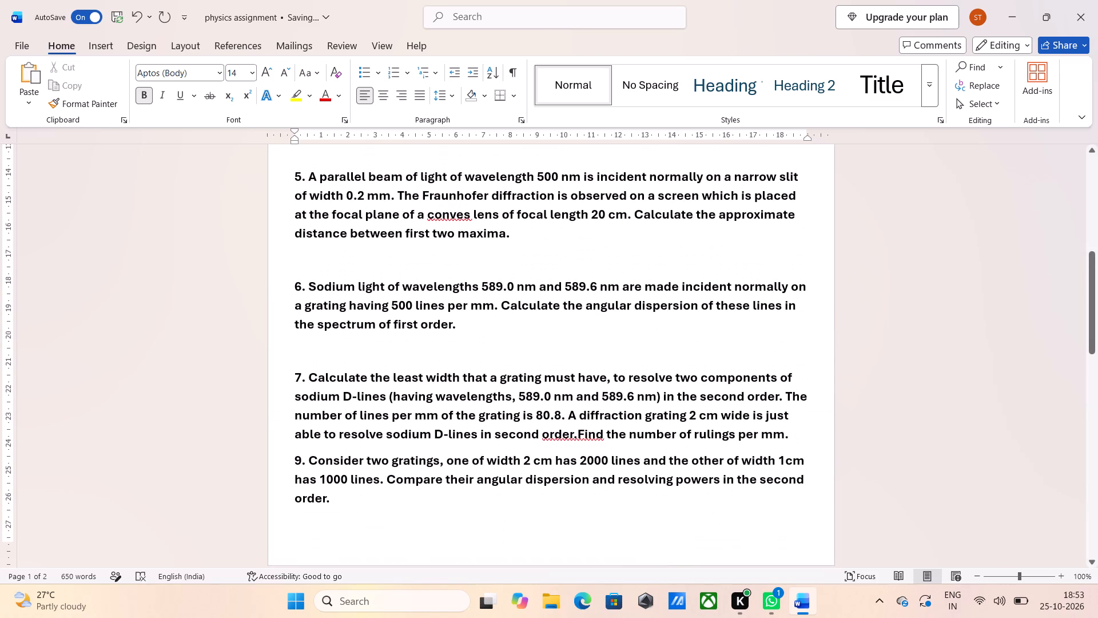
key("Up")
key("Up")
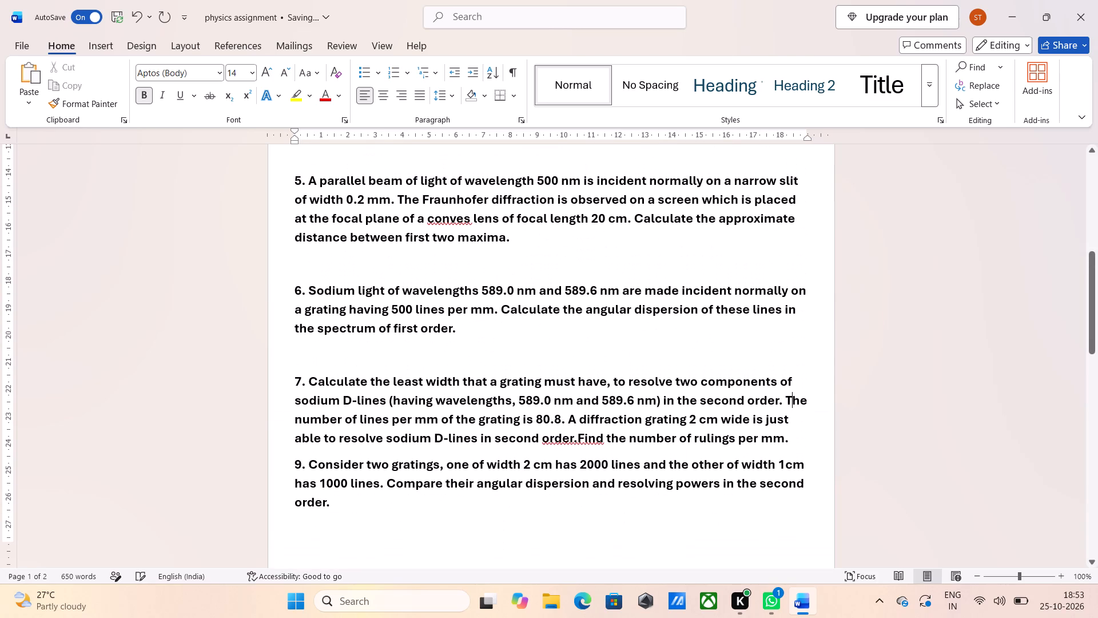
left_click(288, 359)
key("BackSpace")
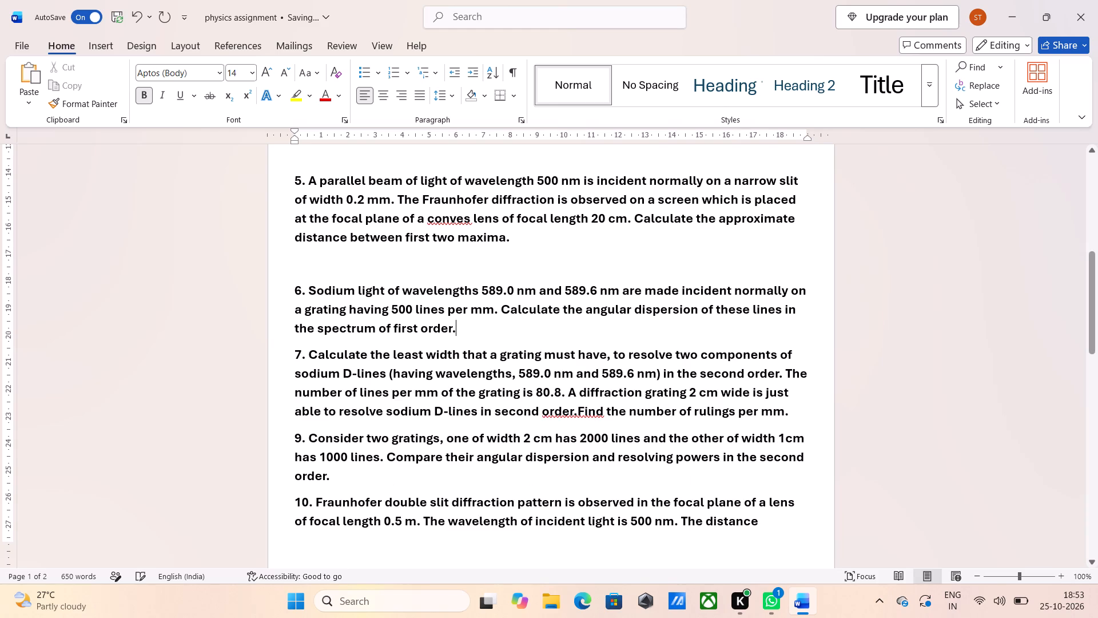
left_click(304, 255)
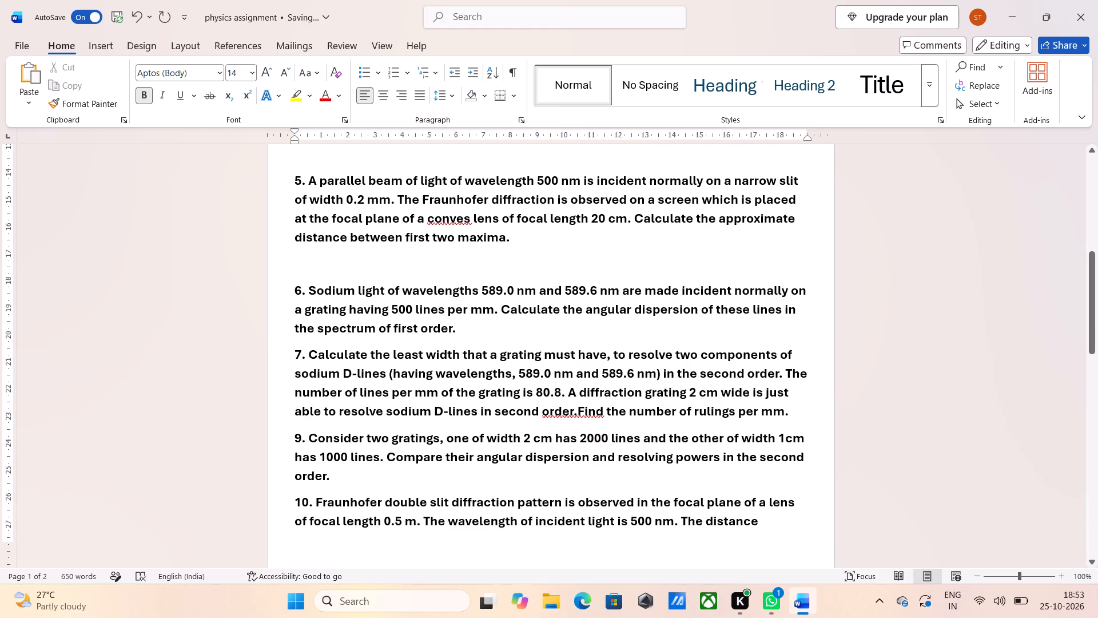
left_click(309, 266)
key("BackSpace")
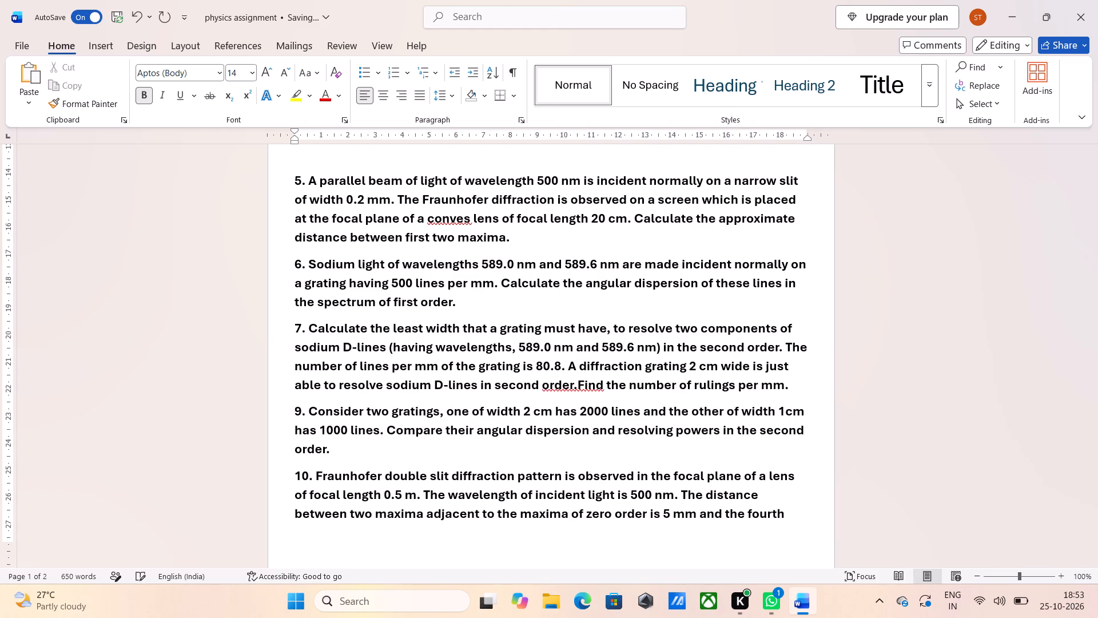
scroll(308, 266, "up", 1)
left_click(295, 265)
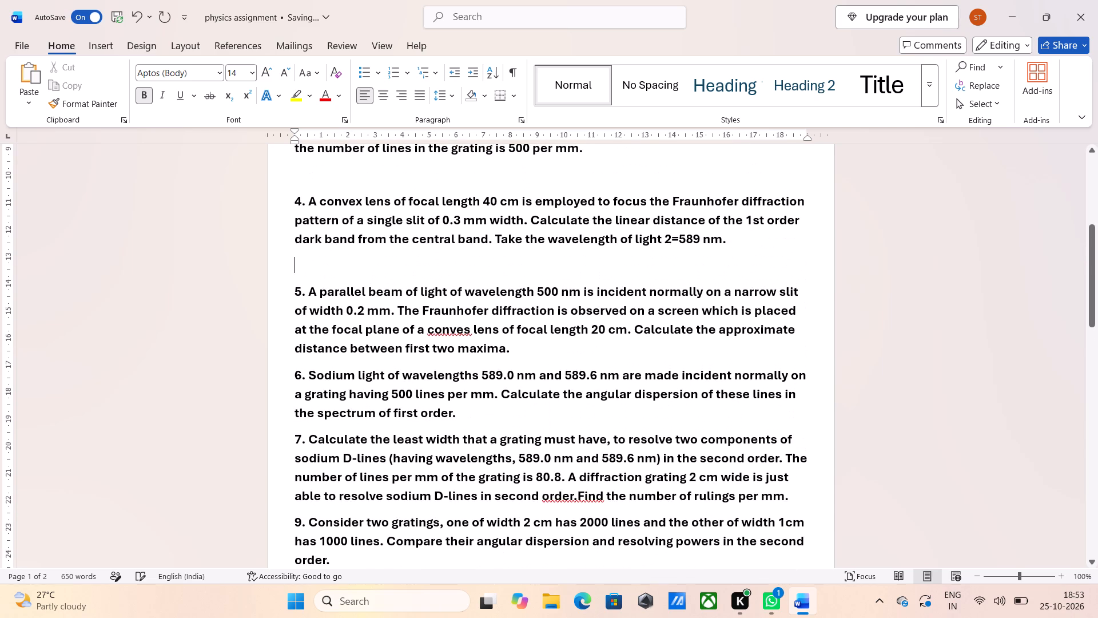
key("BackSpace")
Remove the blank lines separating questions 1 to 4 and the one beneath the ASSIGNMENT(DIFFRACTION) heading.
scroll(295, 265, "up", 1)
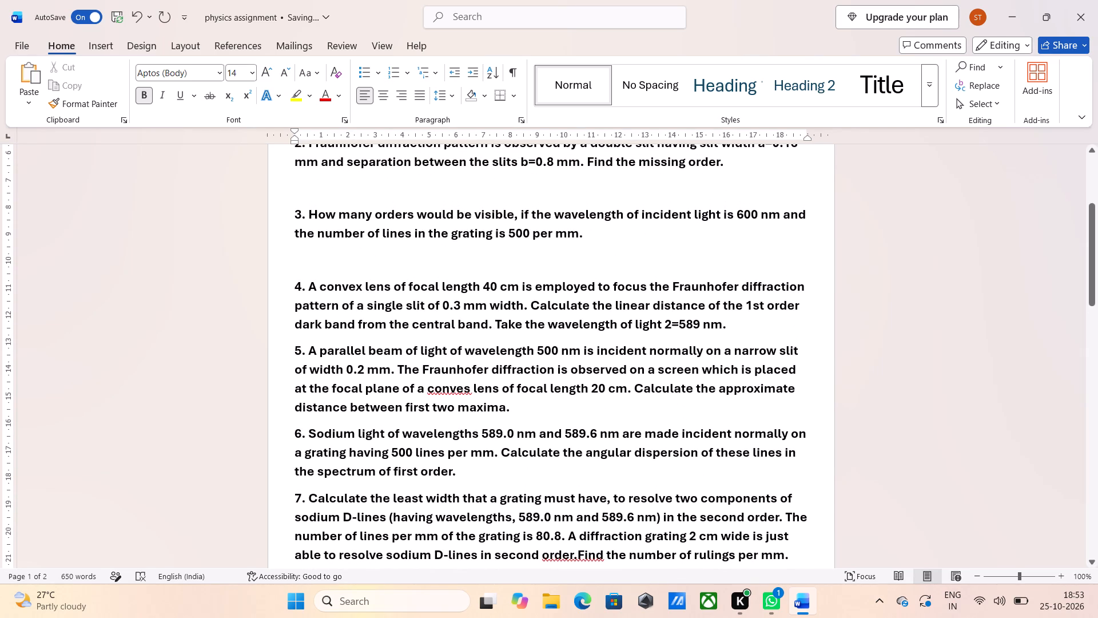
left_click(293, 261)
key("BackSpace")
scroll(293, 261, "up", 1)
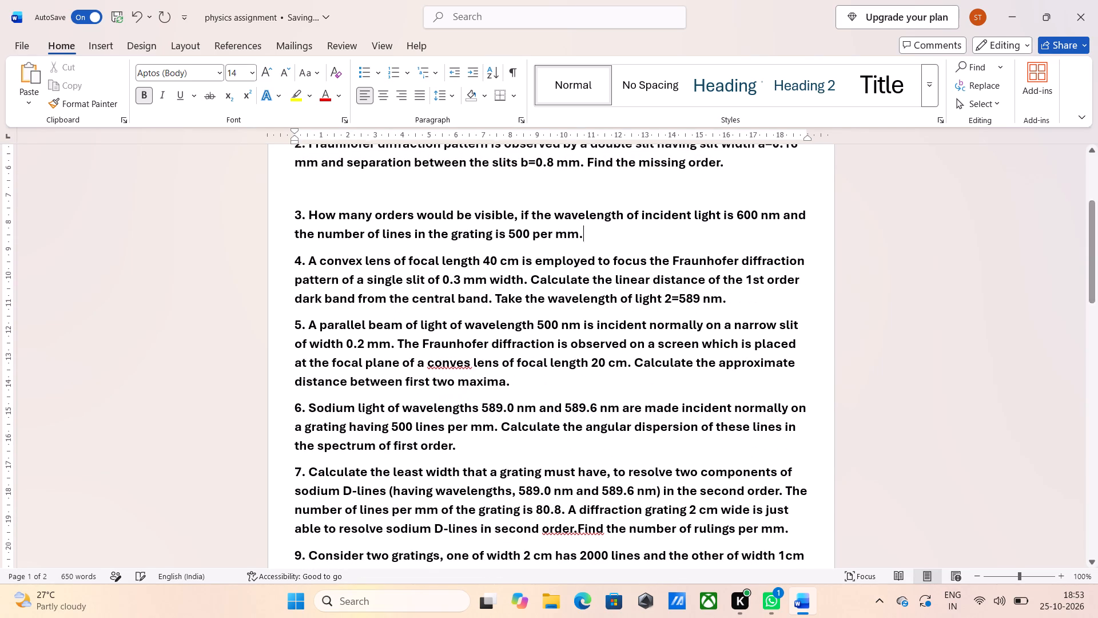
scroll(293, 261, "up", 1)
left_click(301, 248)
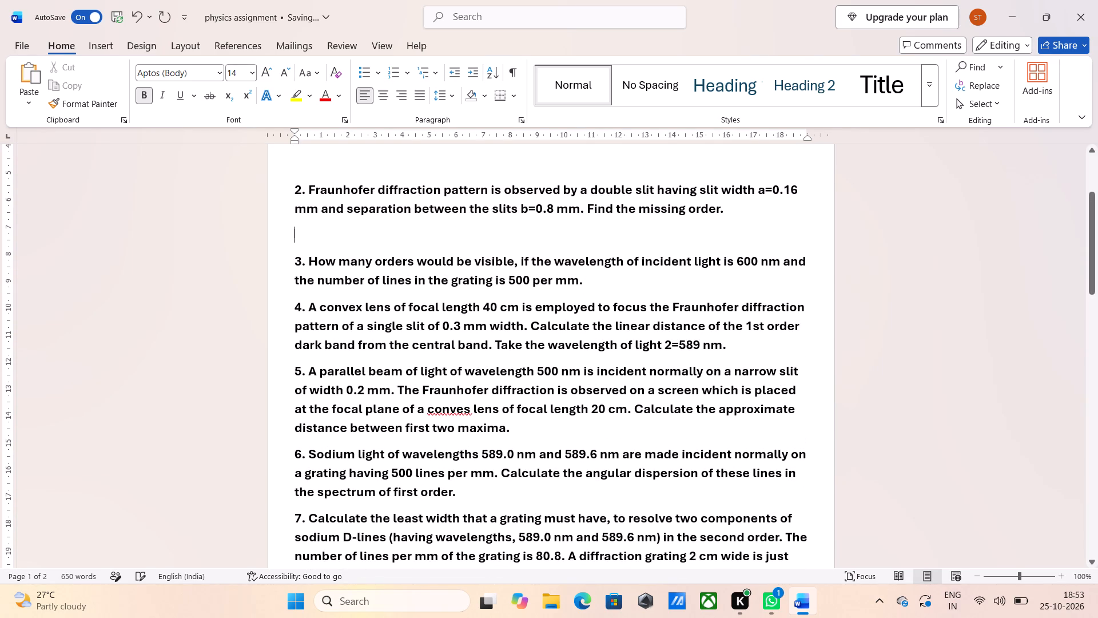
key("BackSpace")
scroll(301, 248, "up", 1)
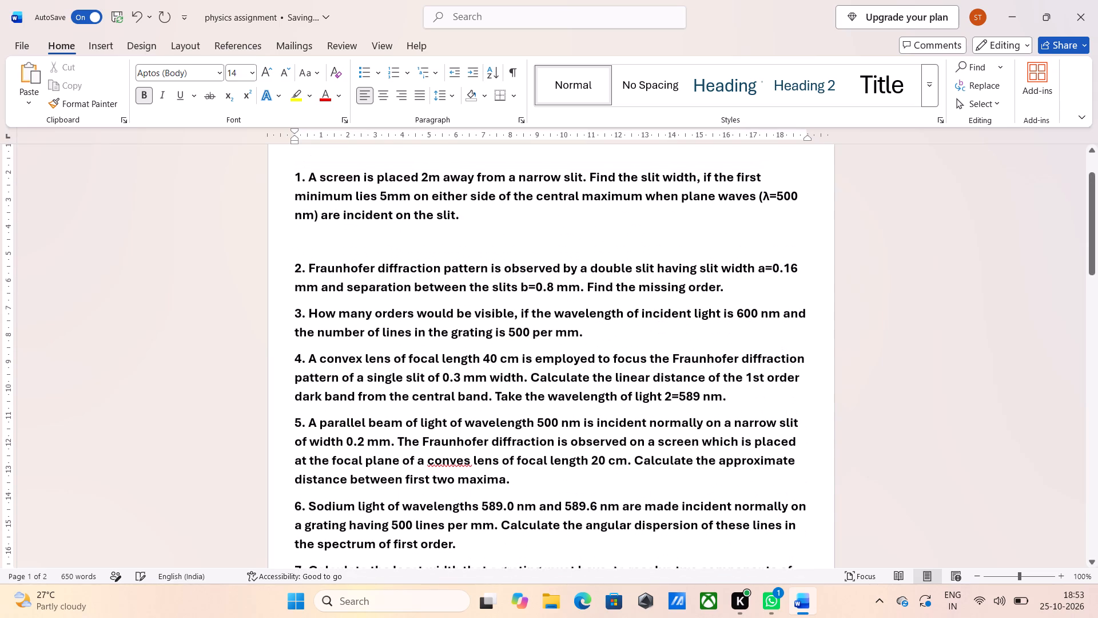
left_click(299, 242)
key("BackSpace")
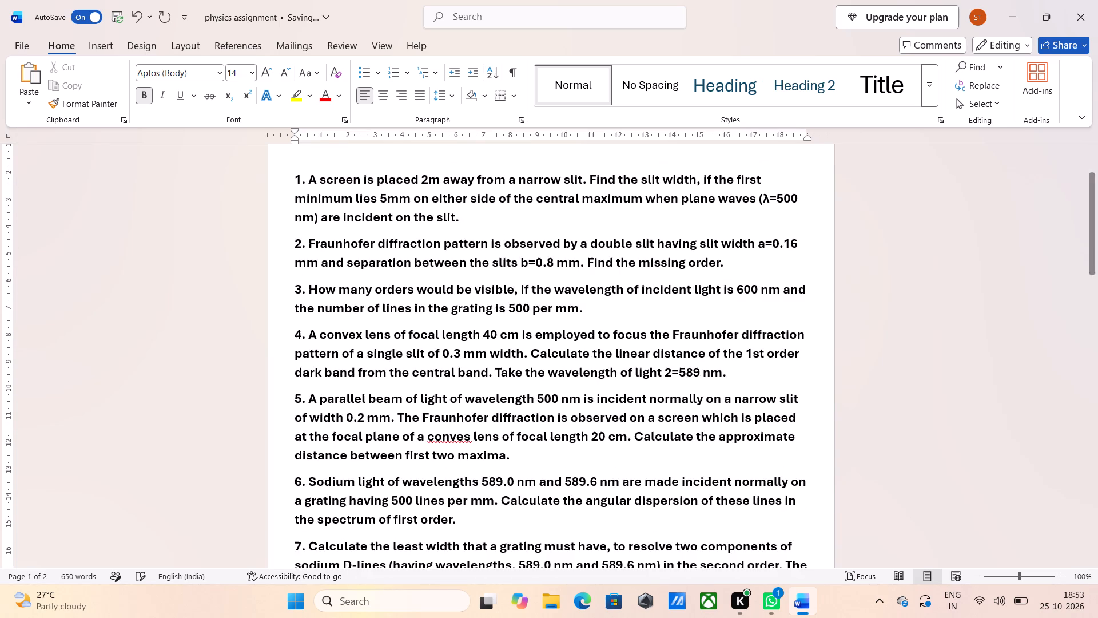
scroll(299, 242, "up", 2)
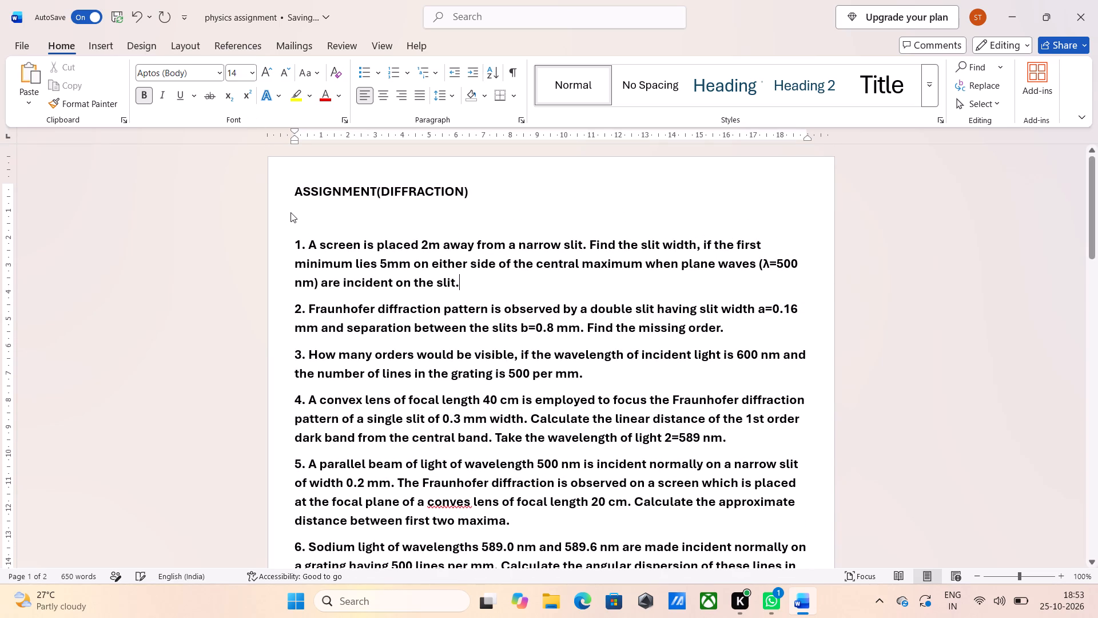
left_click(296, 218)
key("BackSpace")
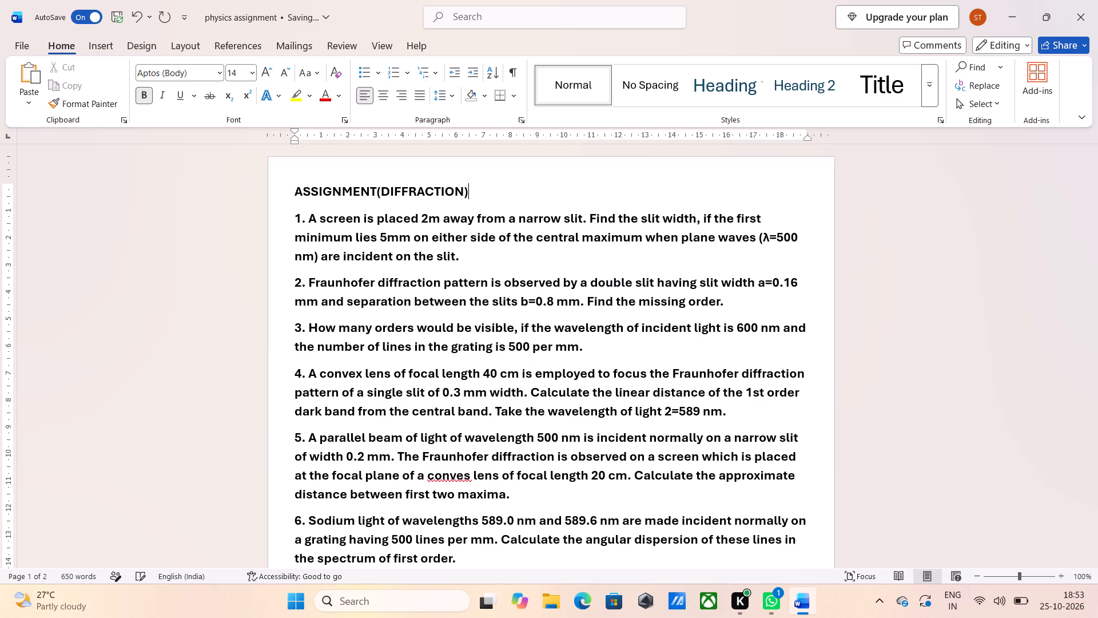
Centre the ASSIGNMENT(DIFFRACTION) heading on the page.
left_click(243, 189)
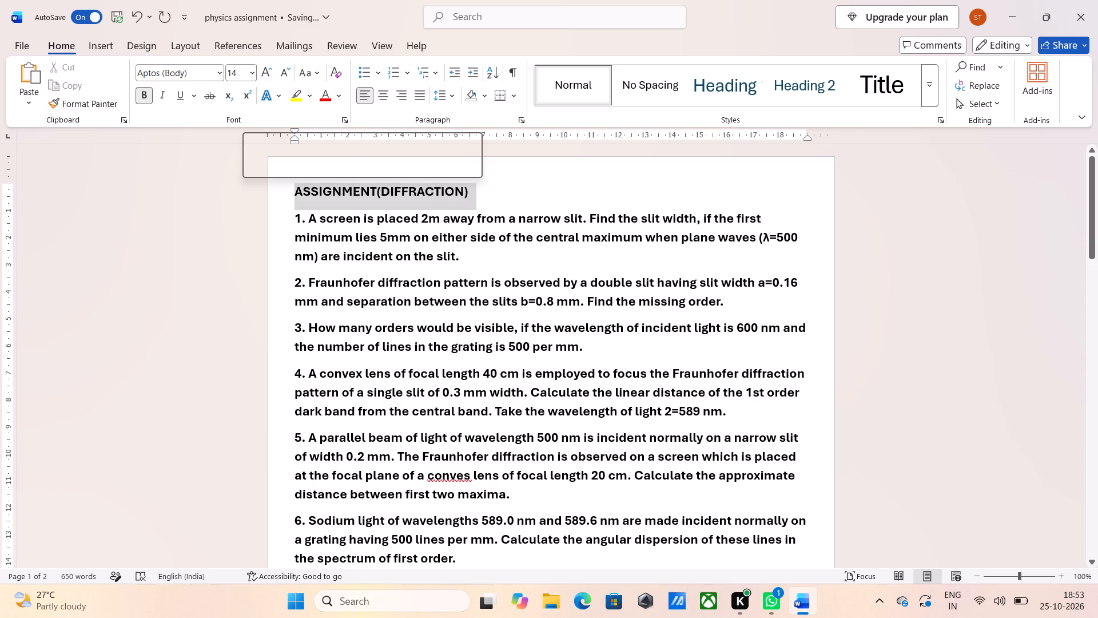
left_click(388, 97)
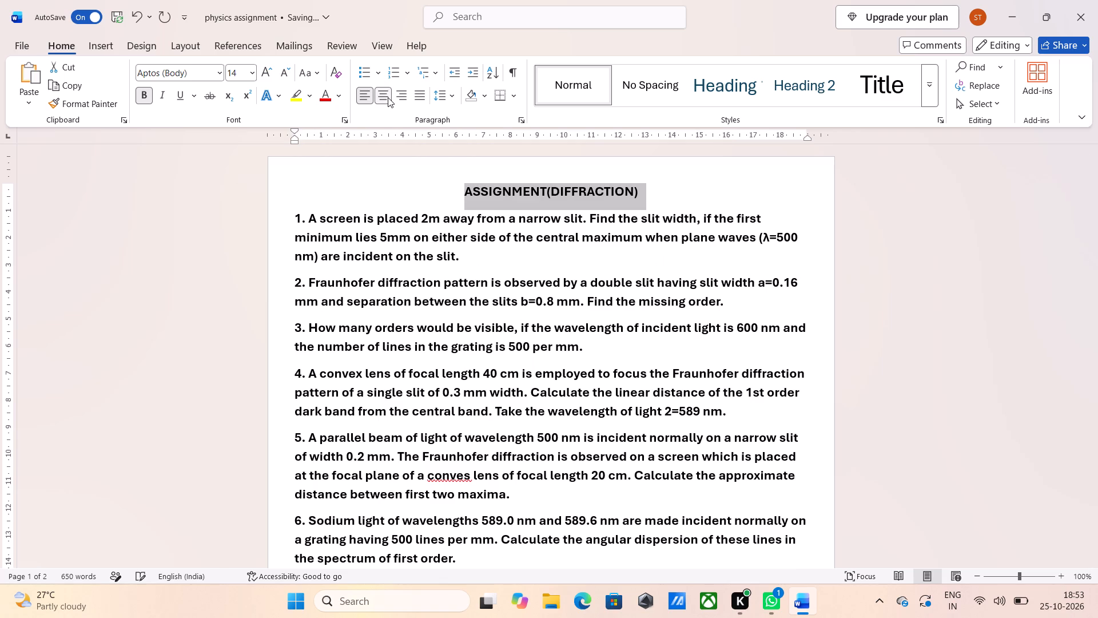
left_click(102, 232)
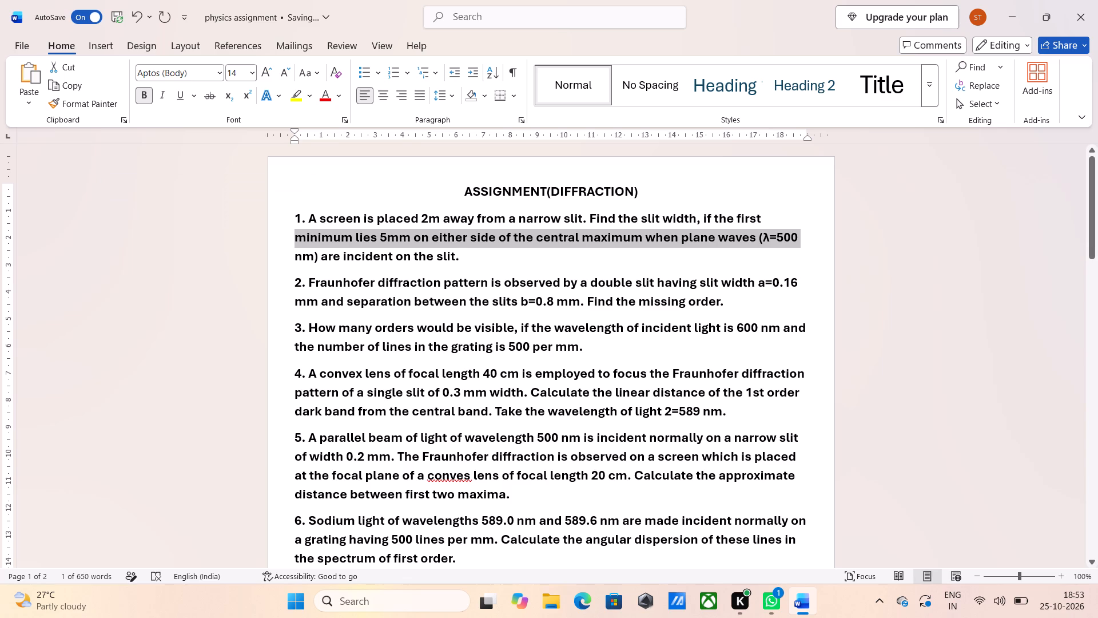
Change the font of the entire document text to Aptos Narrow.
key("ctrl+a")
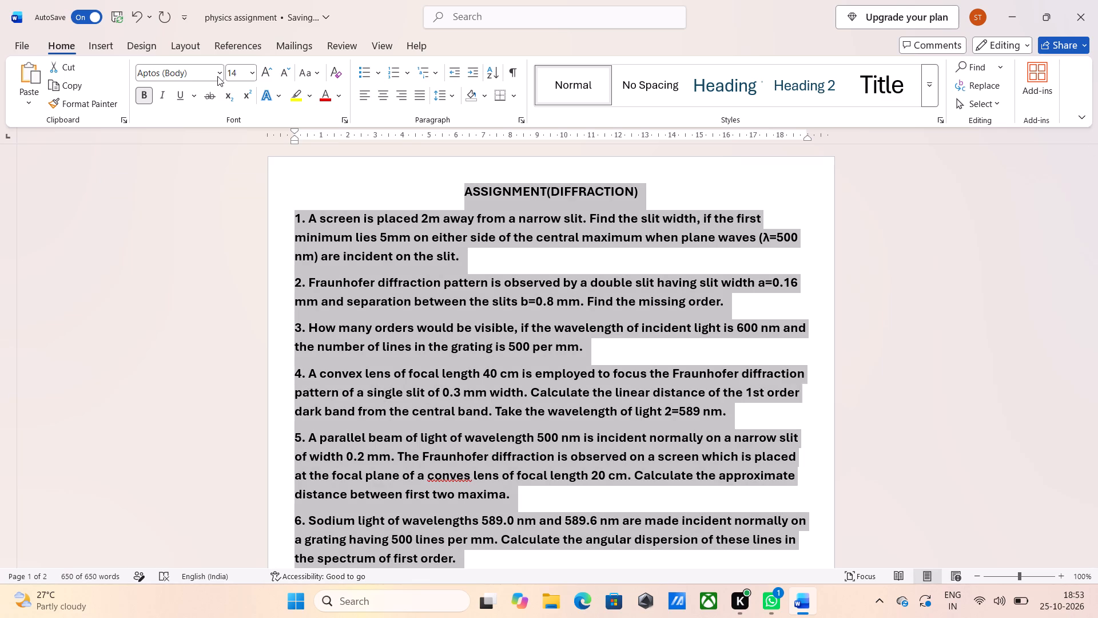
left_click(217, 76)
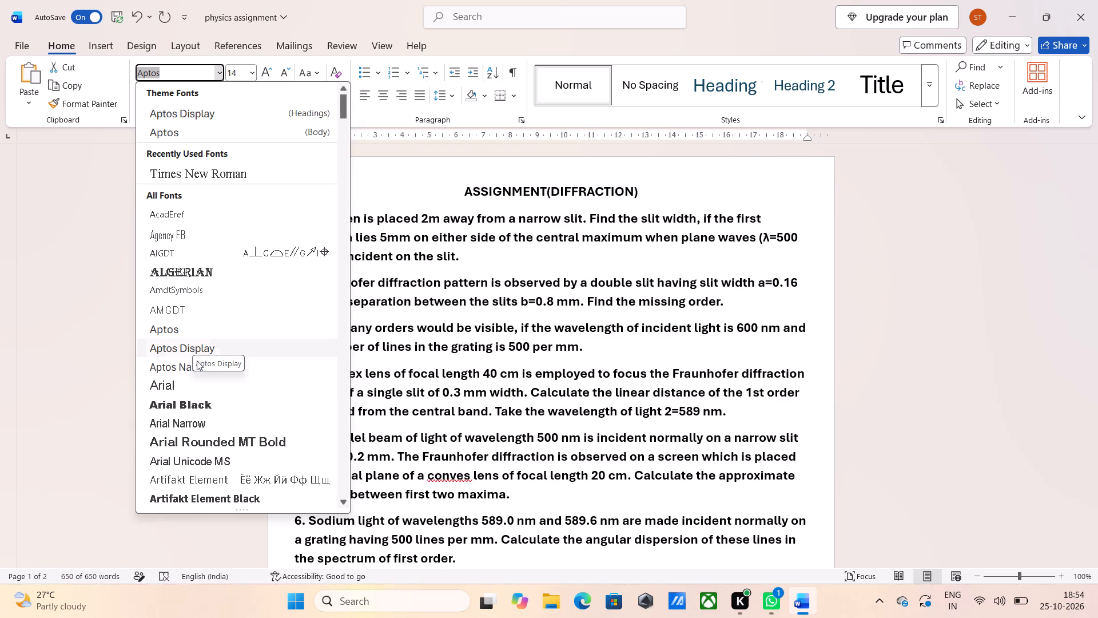
left_click(168, 366)
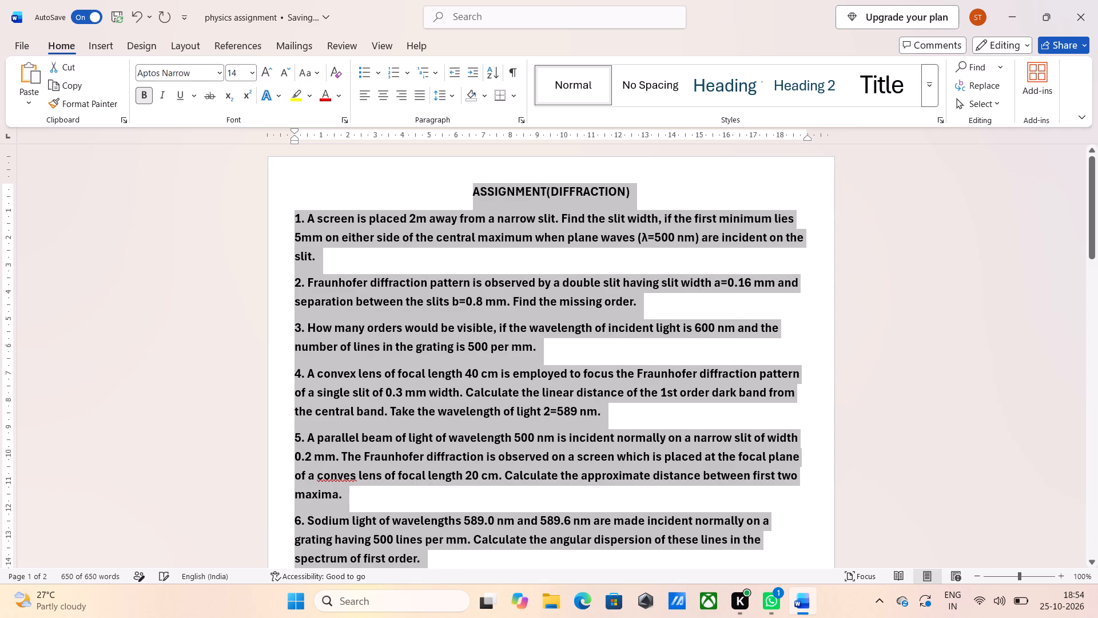
left_click(174, 304)
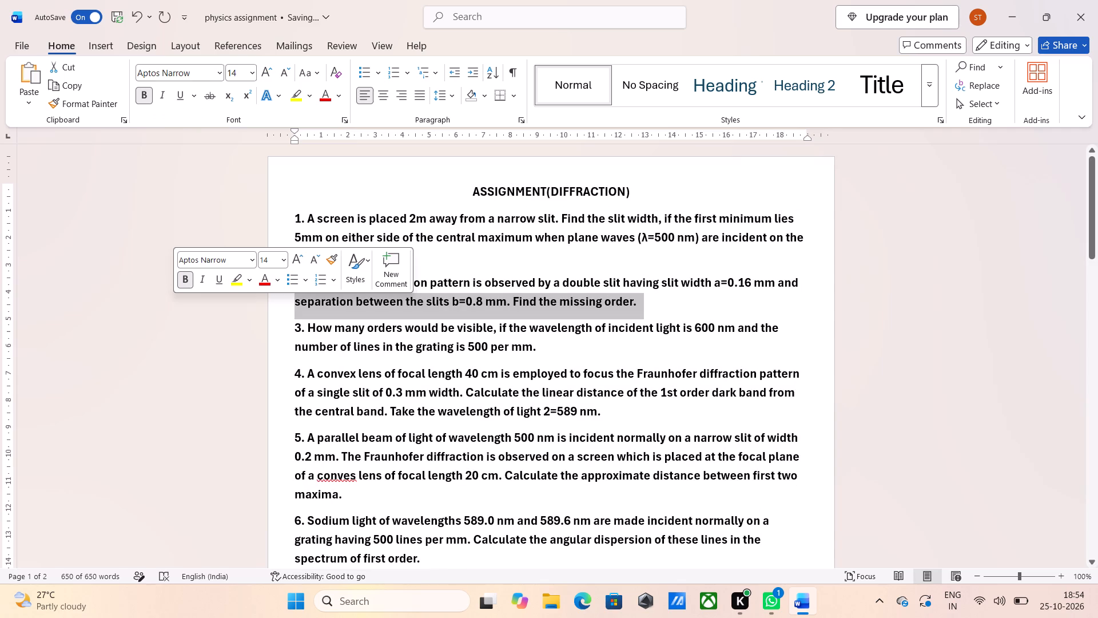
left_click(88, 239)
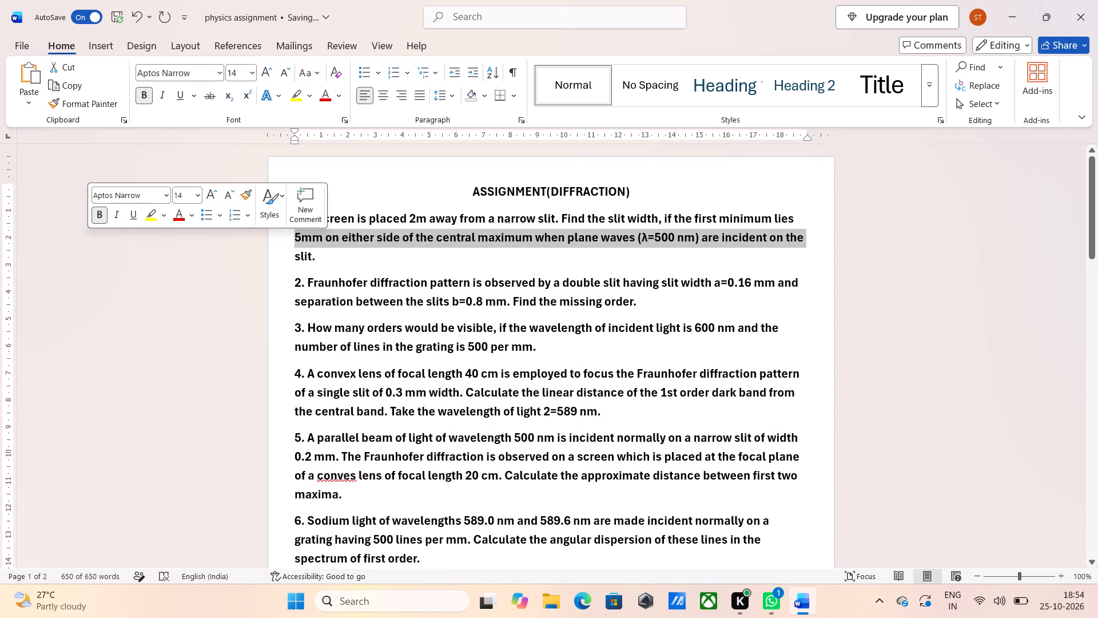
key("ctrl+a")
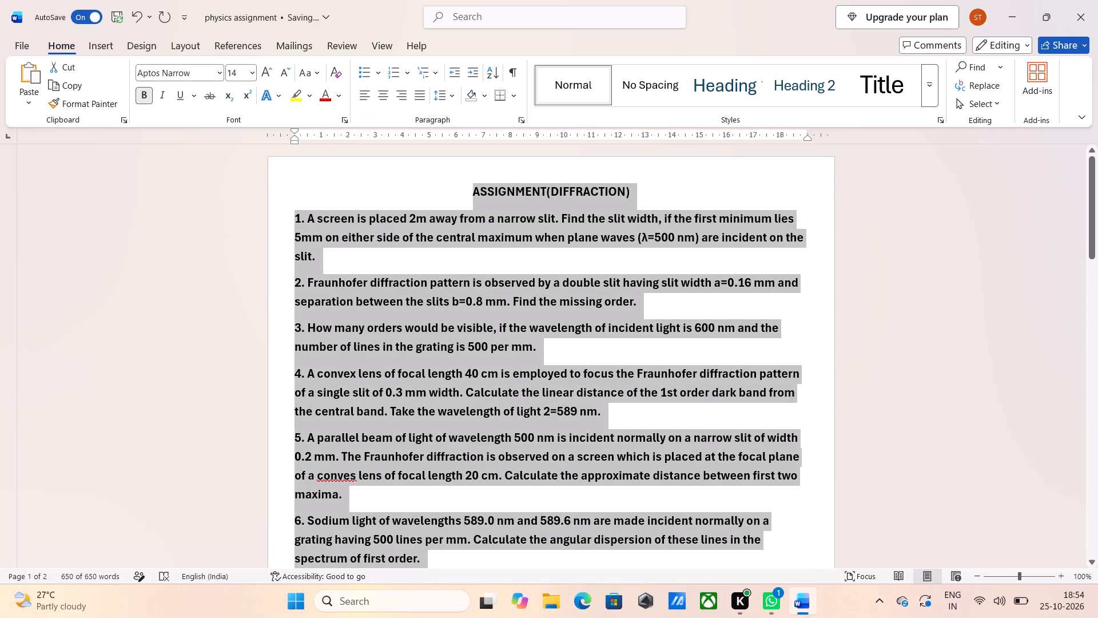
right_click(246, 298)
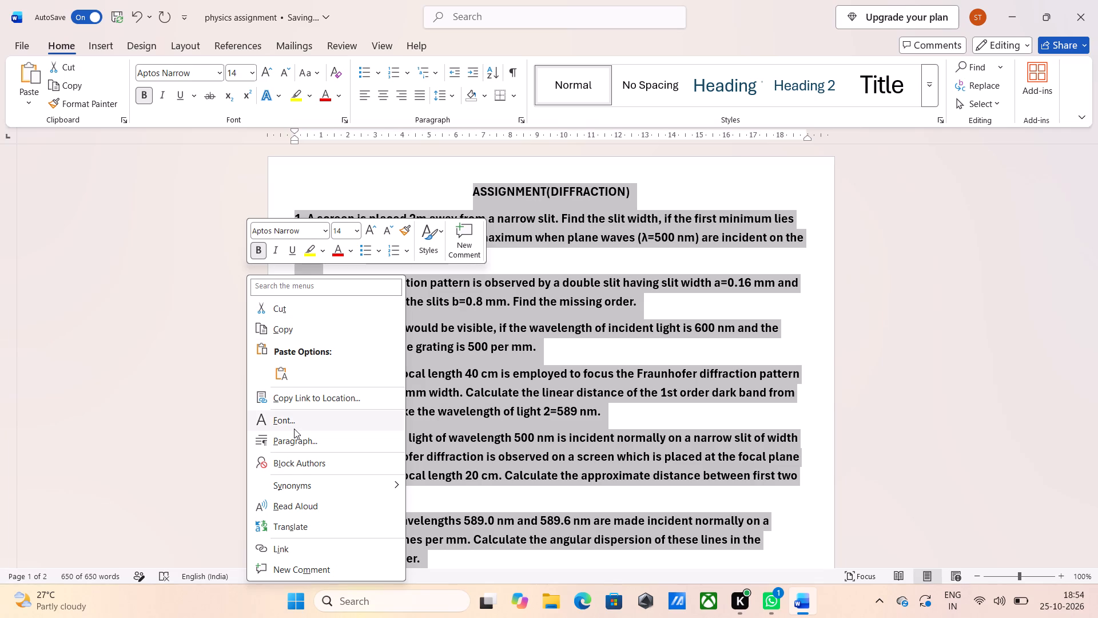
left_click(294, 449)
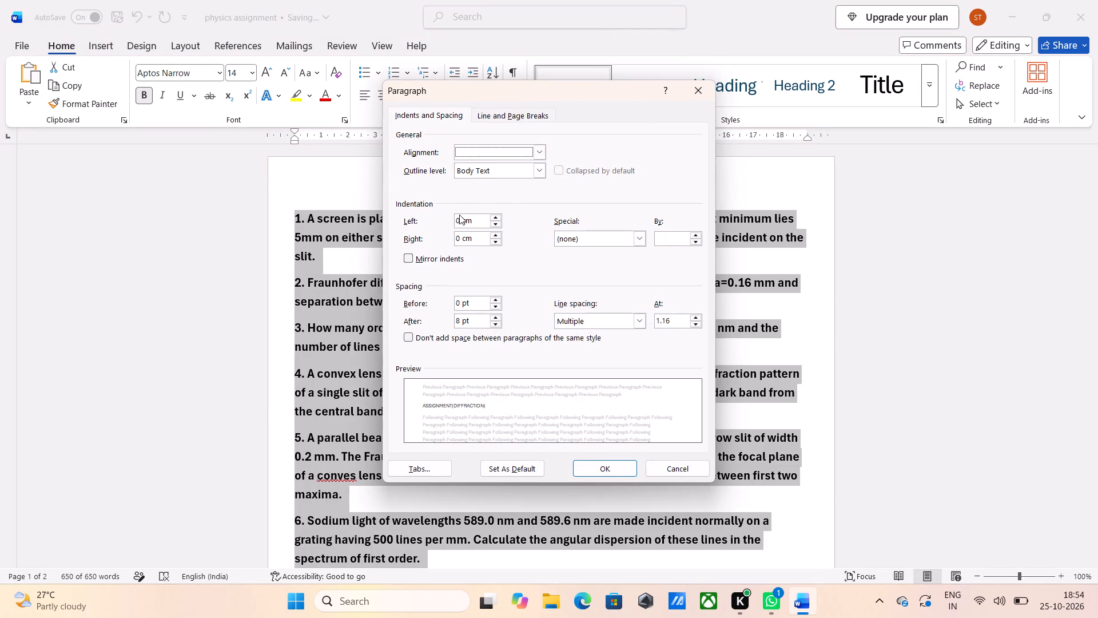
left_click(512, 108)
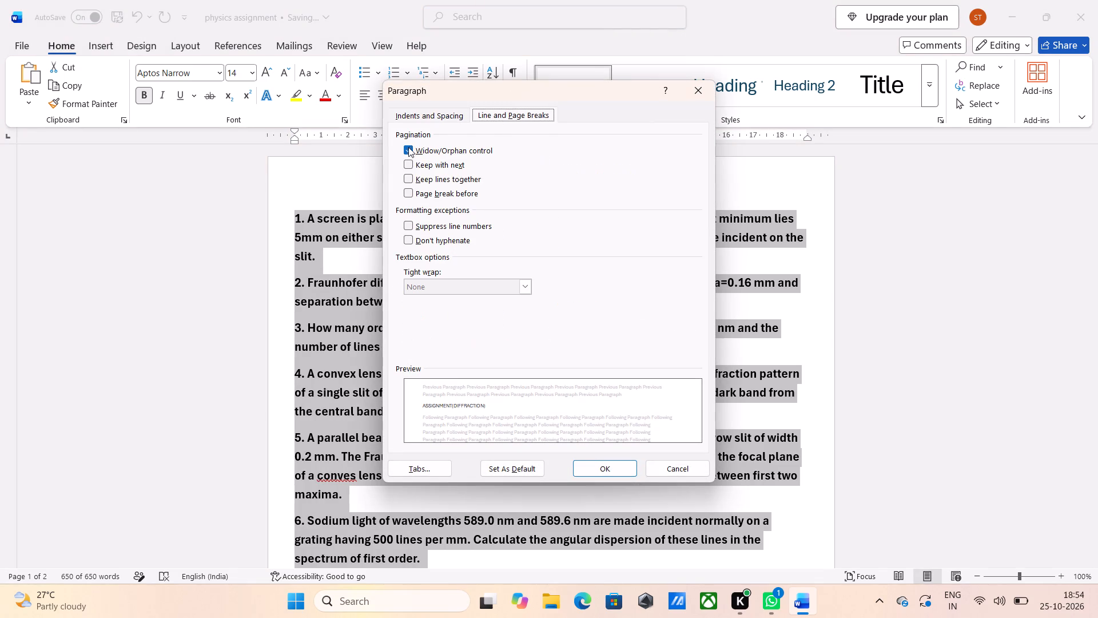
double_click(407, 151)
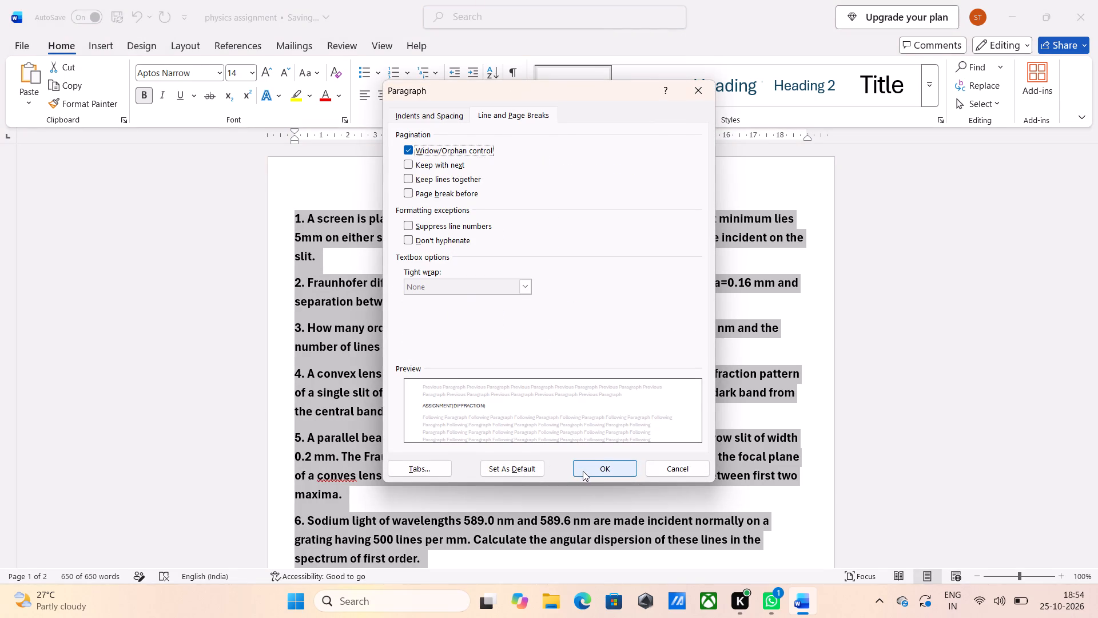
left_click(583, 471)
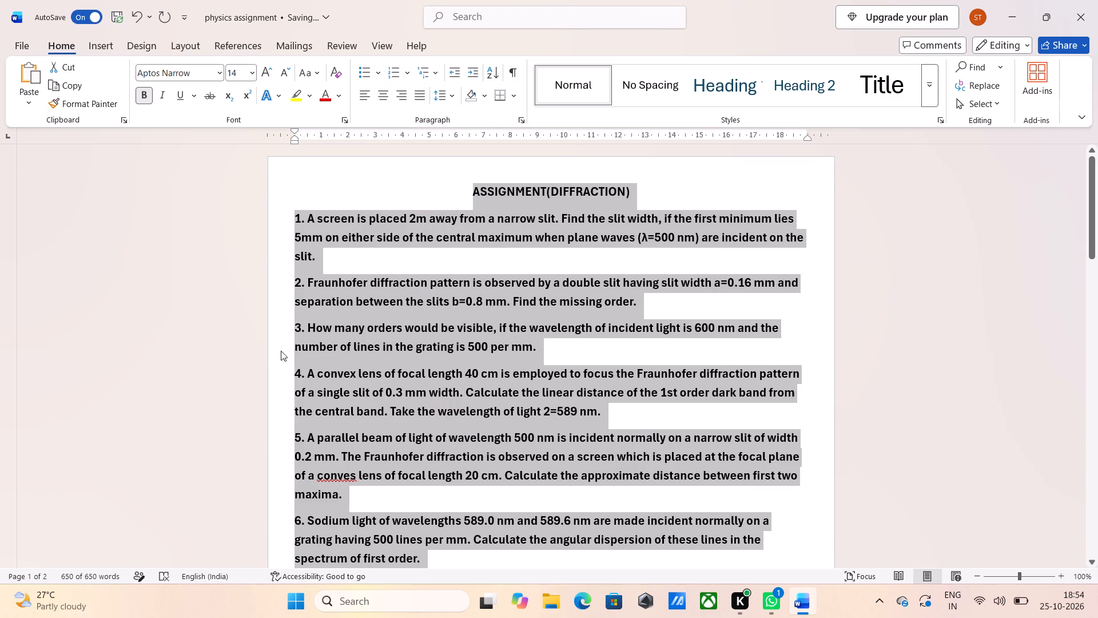
Set the spacing after paragraphs to 0 pt for the entire document.
left_click(215, 339)
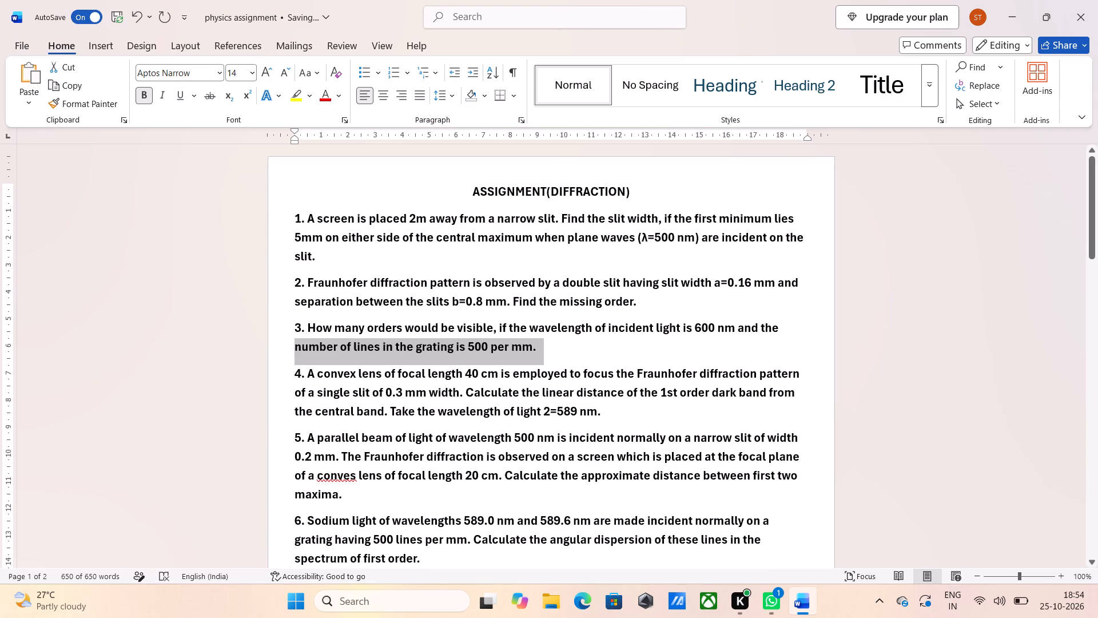
key("ctrl+a")
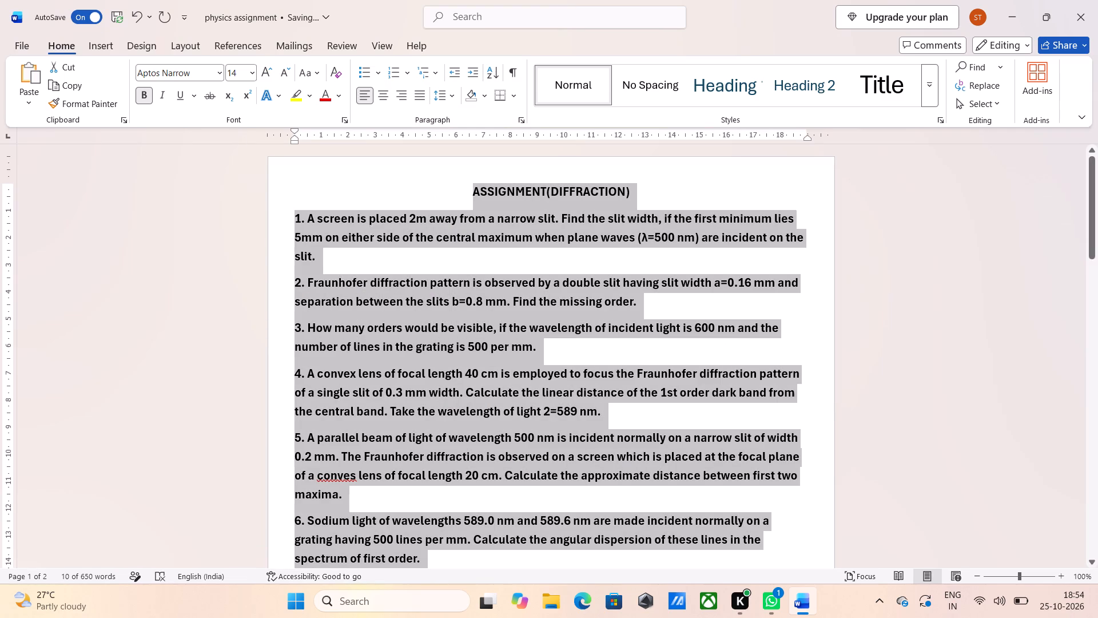
left_click(448, 97)
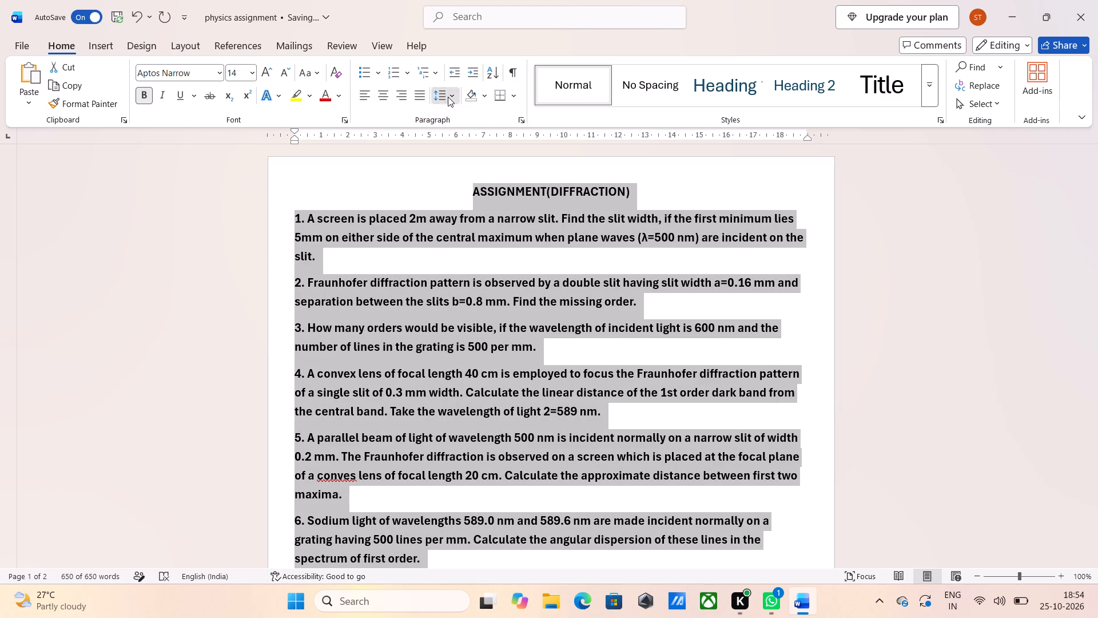
left_click(462, 235)
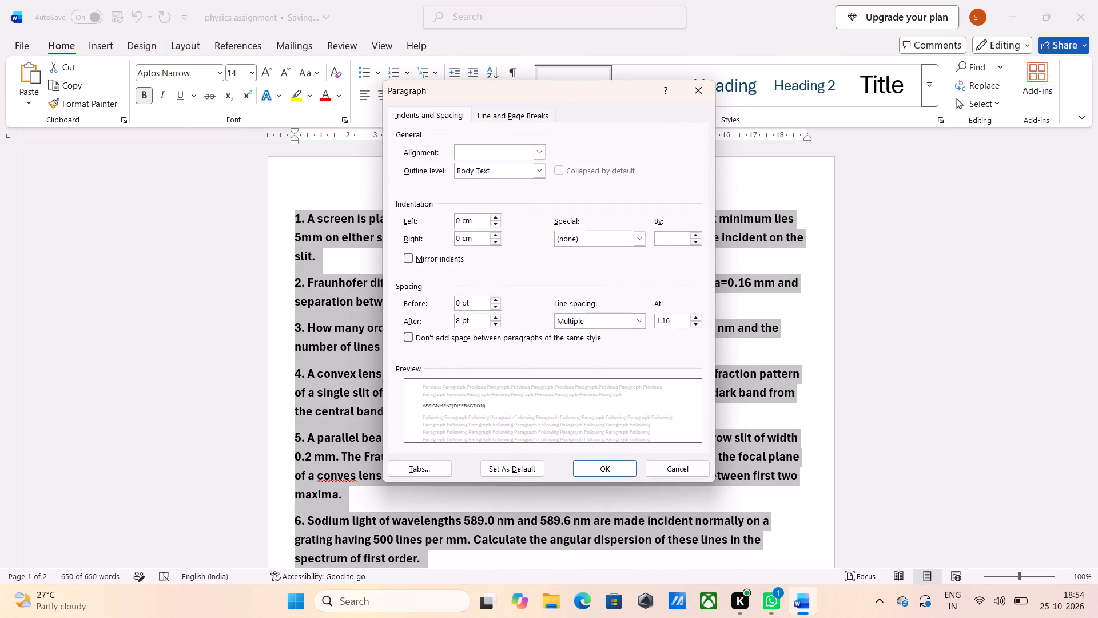
triple_click(498, 326)
left_click(498, 326)
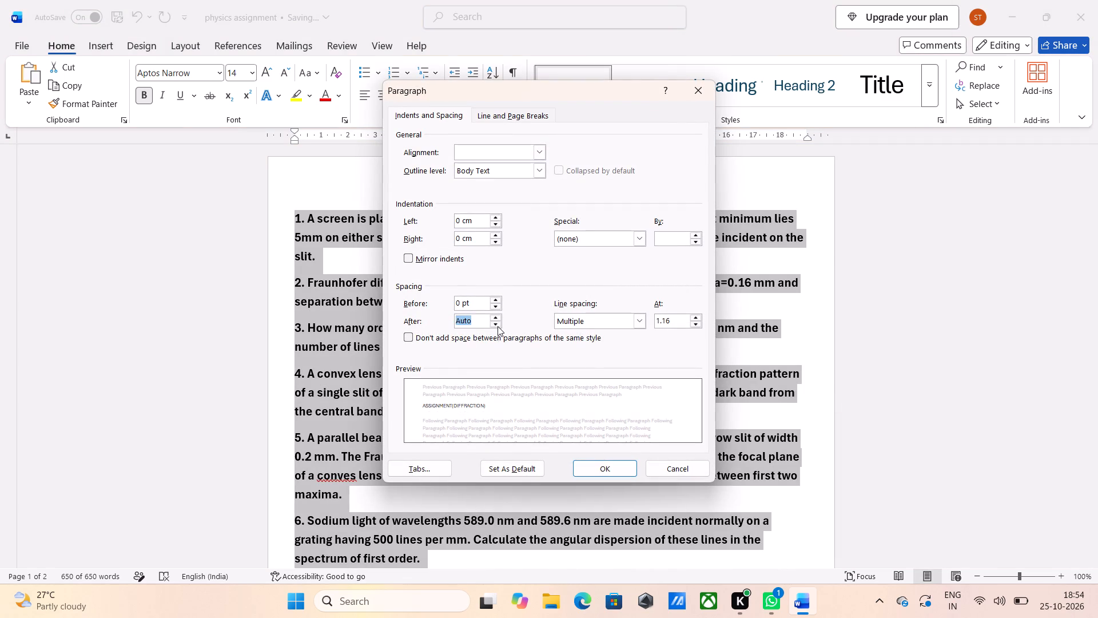
left_click(498, 313)
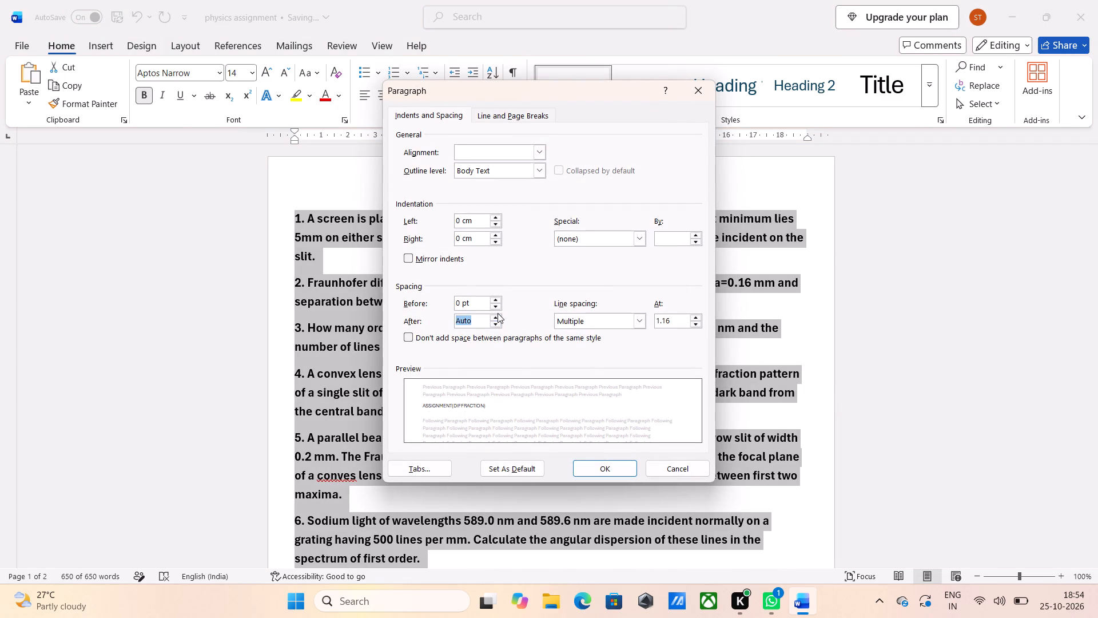
left_click(496, 317)
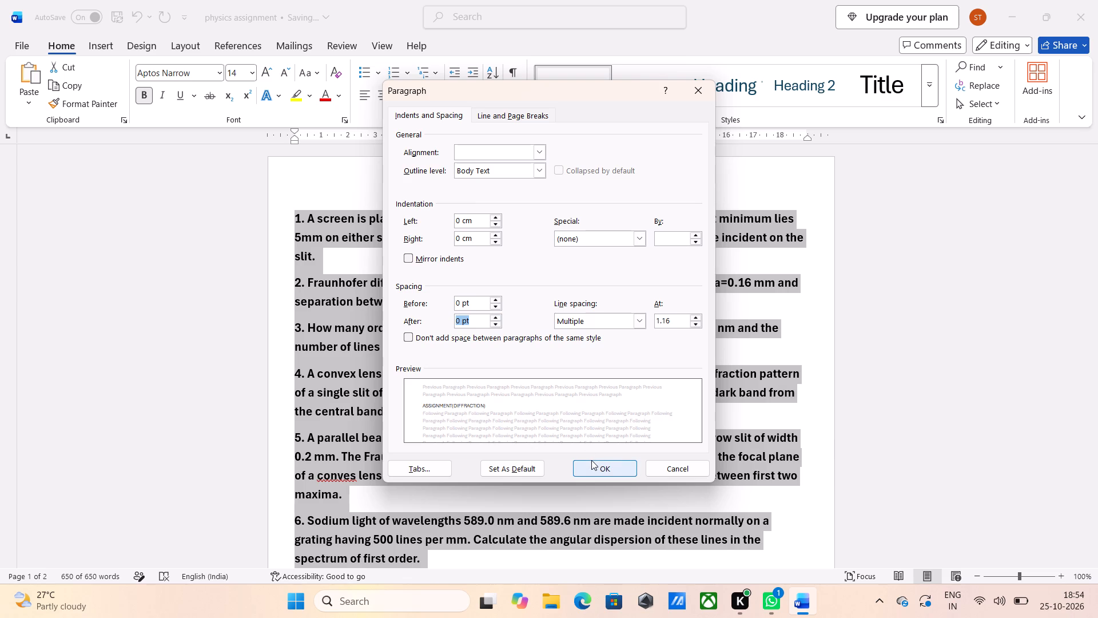
left_click(591, 460)
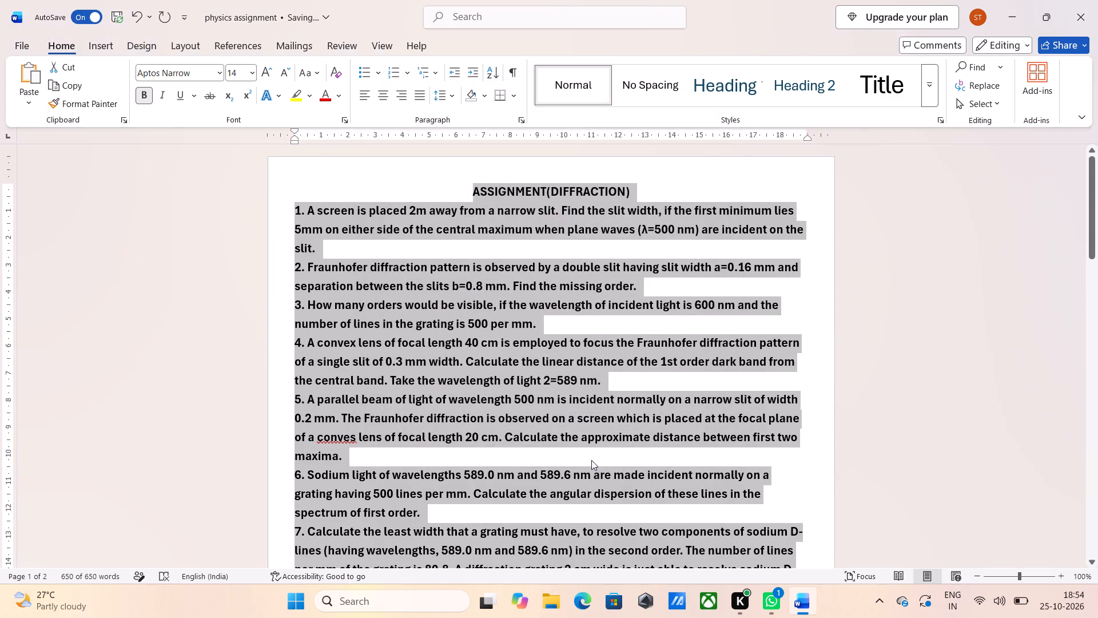
Check the custom page margin settings of the document.
scroll(591, 460, "down", 4)
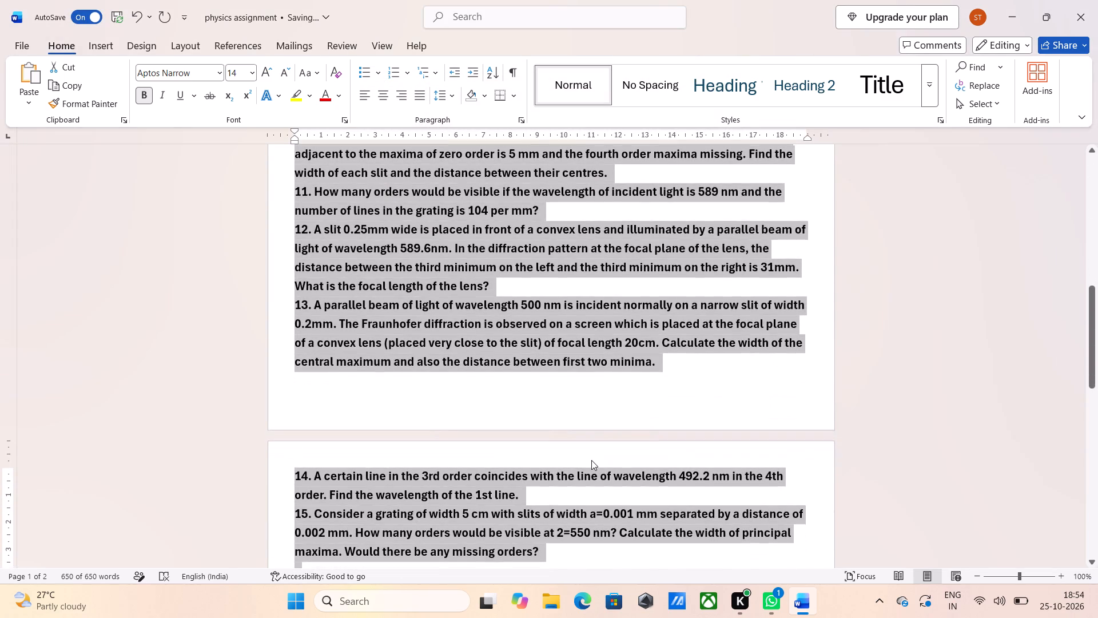
left_click(483, 475)
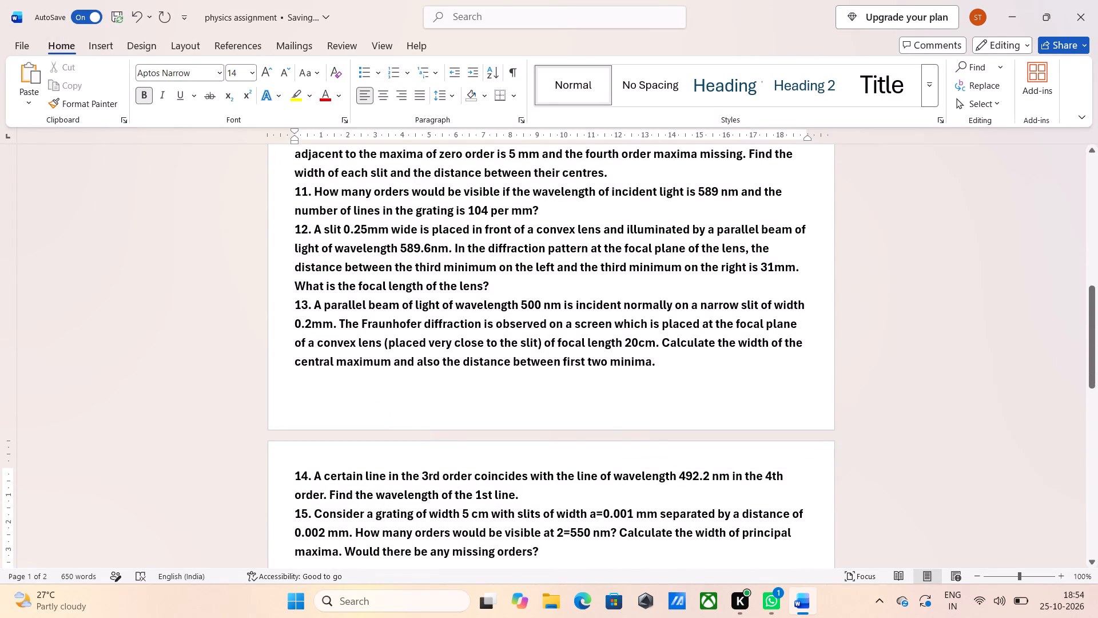
left_click(338, 390)
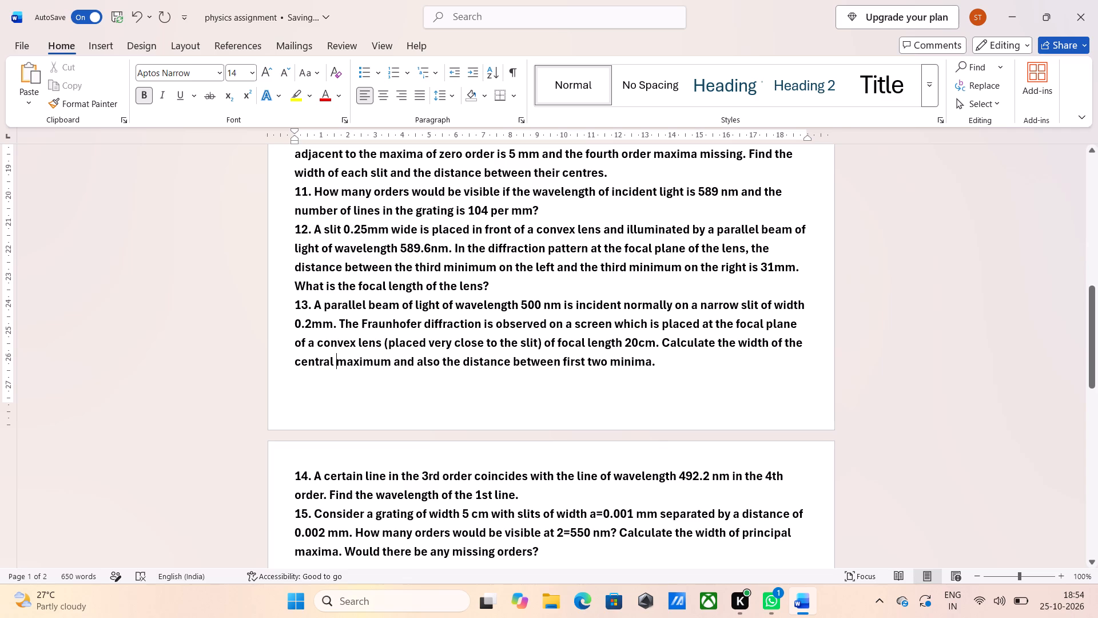
key("ctrl+a")
left_click(162, 228)
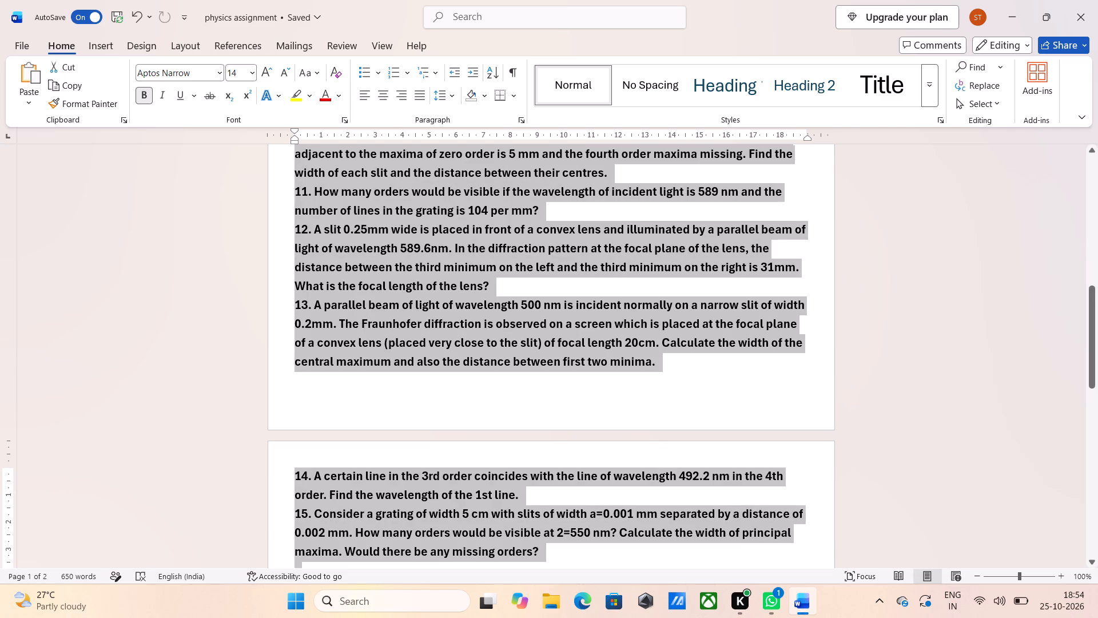
left_click(175, 42)
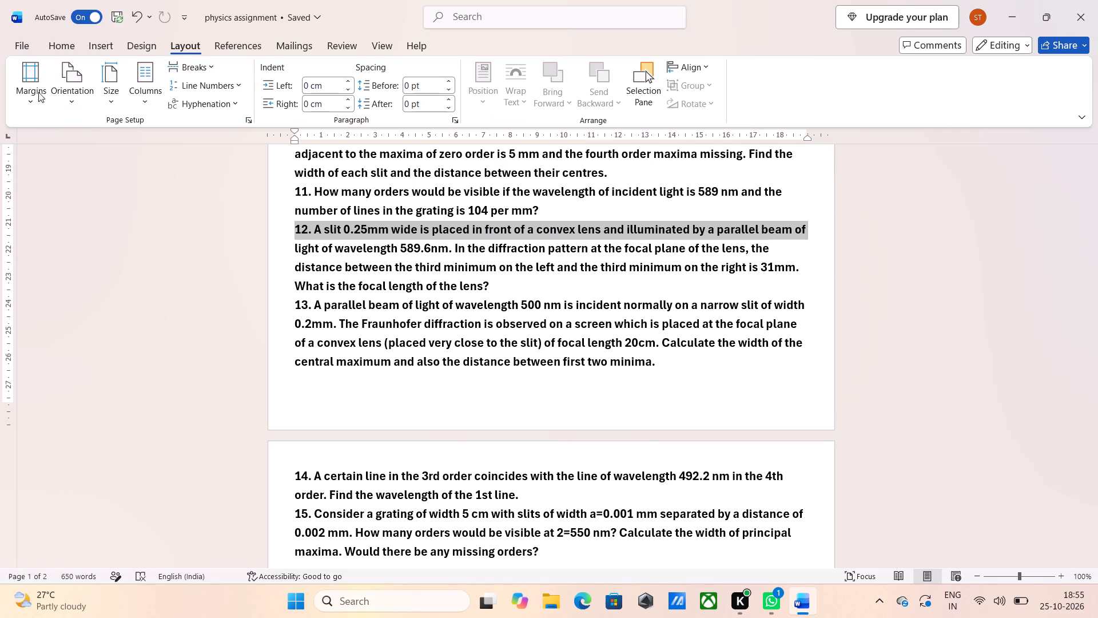
left_click(21, 105)
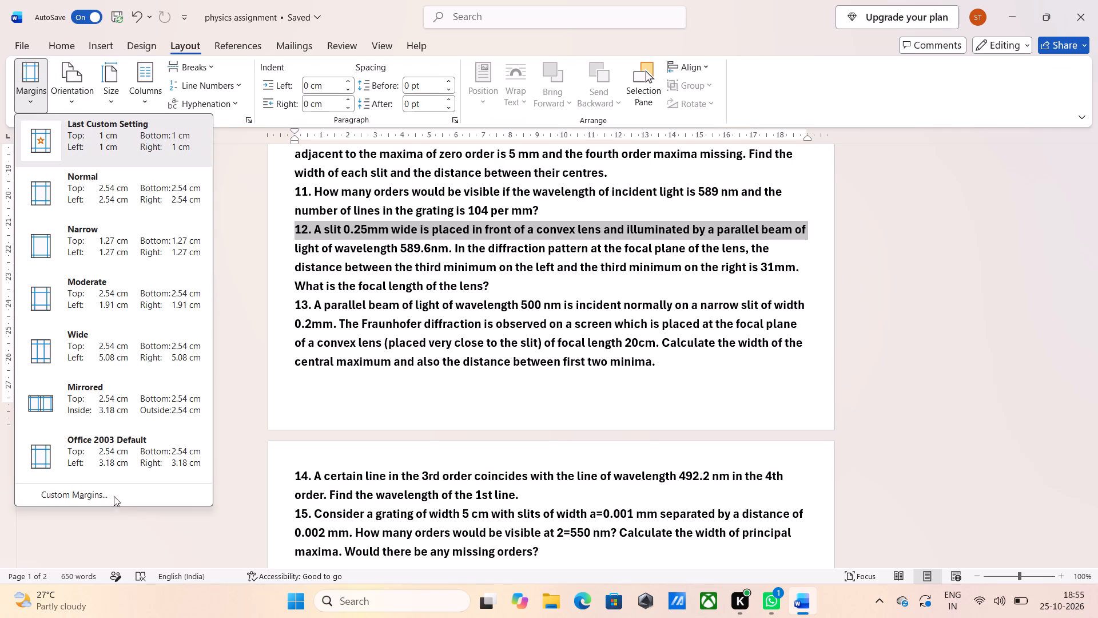
left_click(120, 498)
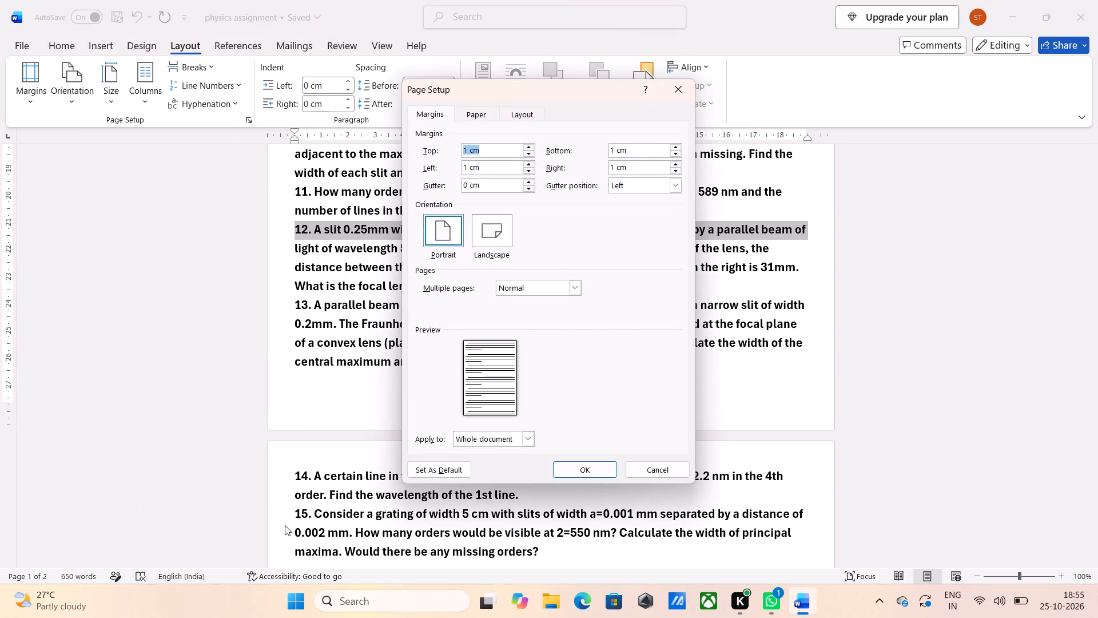
left_click(531, 240)
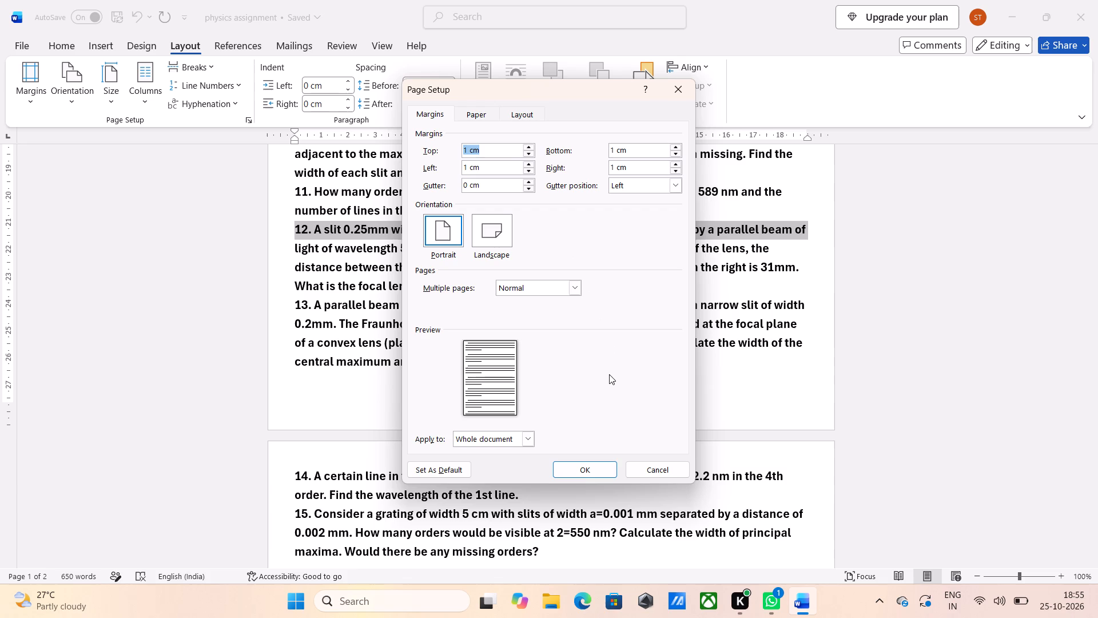
left_click(580, 472)
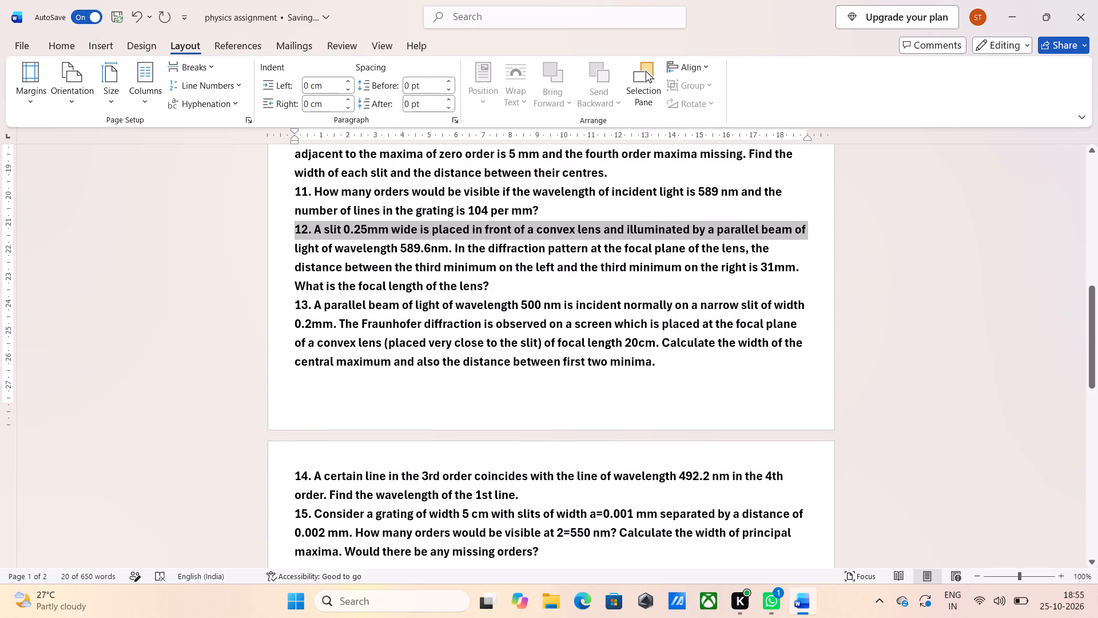
Set the font size of the entire document text to 12.
left_click(233, 230)
key("ctrl+a")
scroll(249, 214, "up", 3)
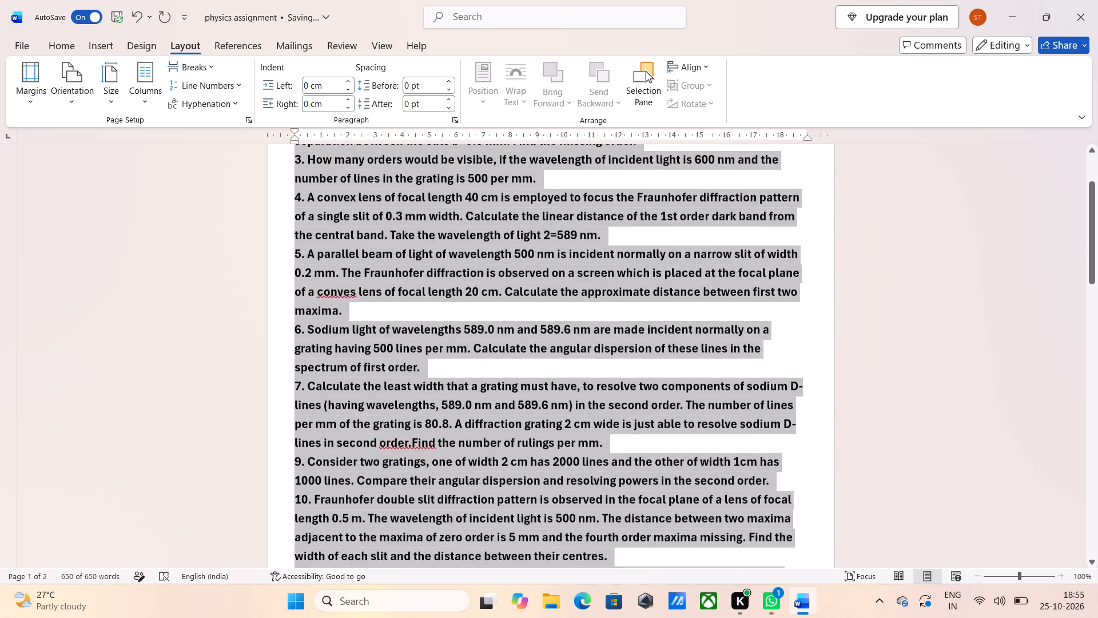
left_click(66, 42)
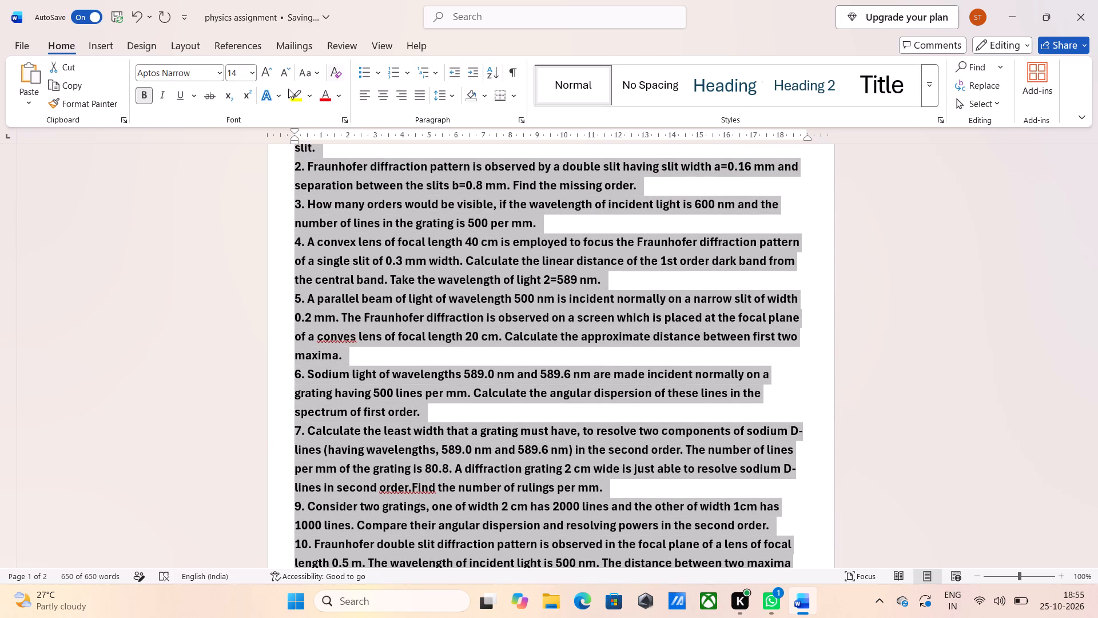
left_click(256, 73)
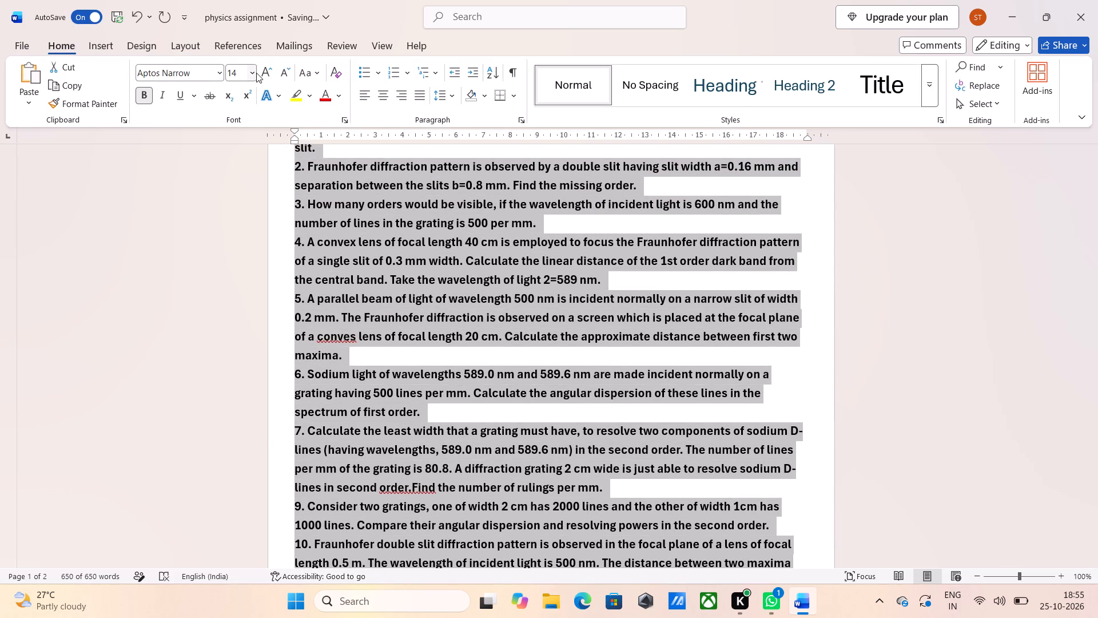
left_click(250, 74)
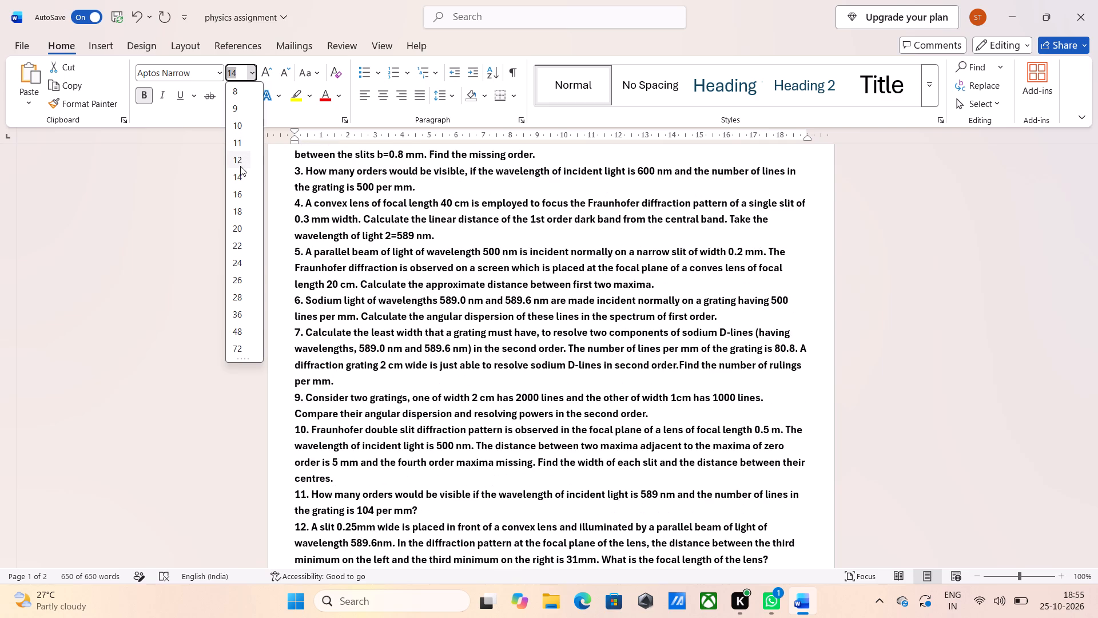
left_click(241, 161)
Remove the blank line between questions 15 and 16.
scroll(343, 327, "down", 2)
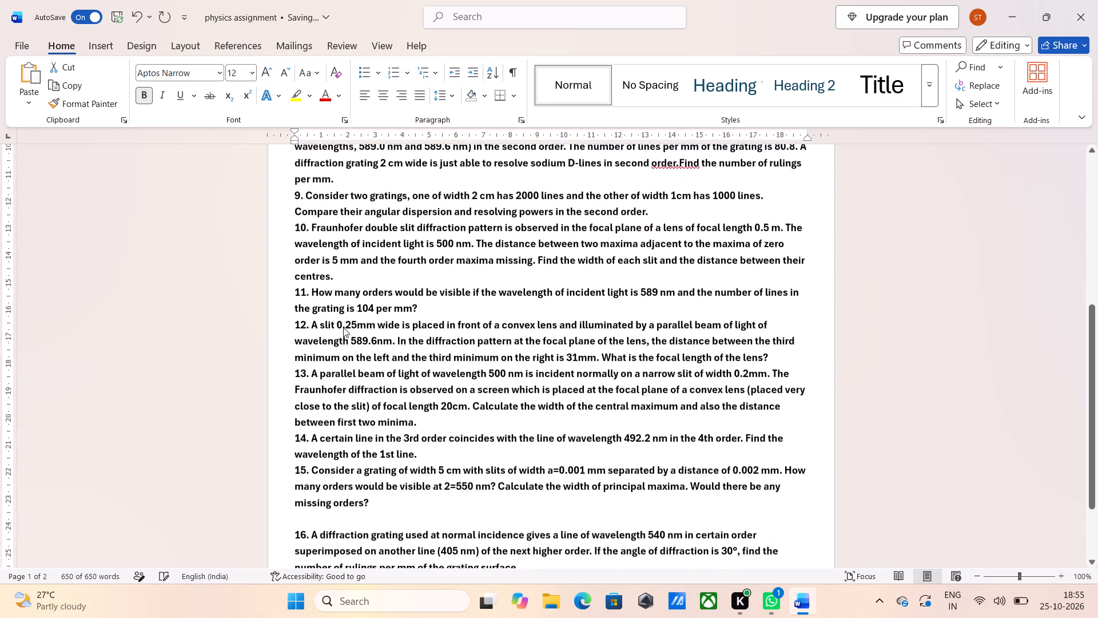
scroll(343, 327, "down", 3)
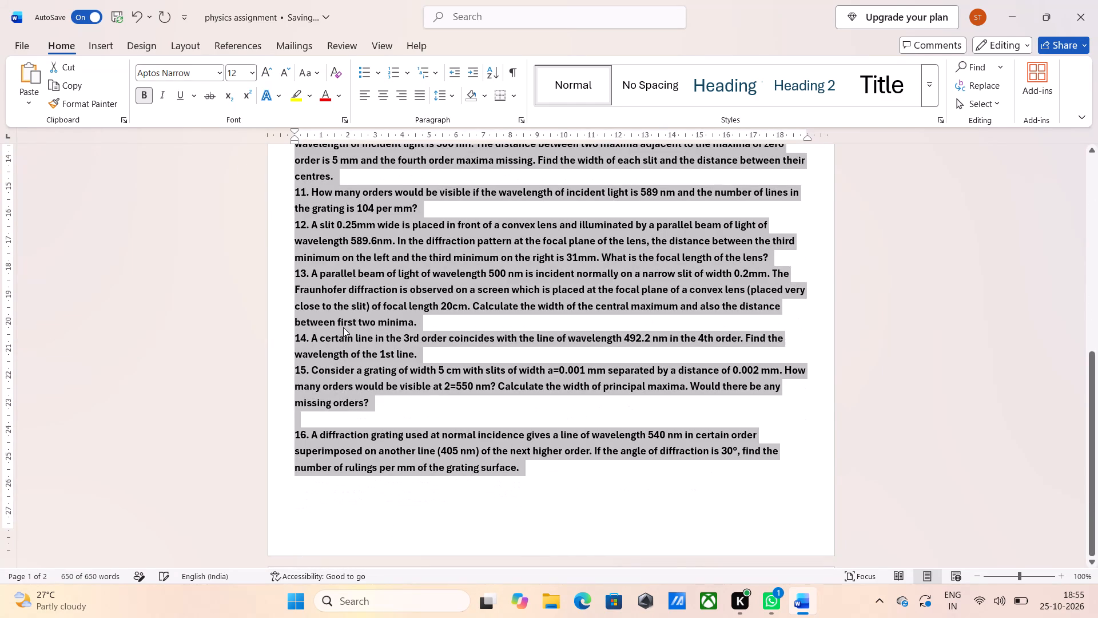
scroll(273, 332, "up", 4)
scroll(273, 332, "down", 1)
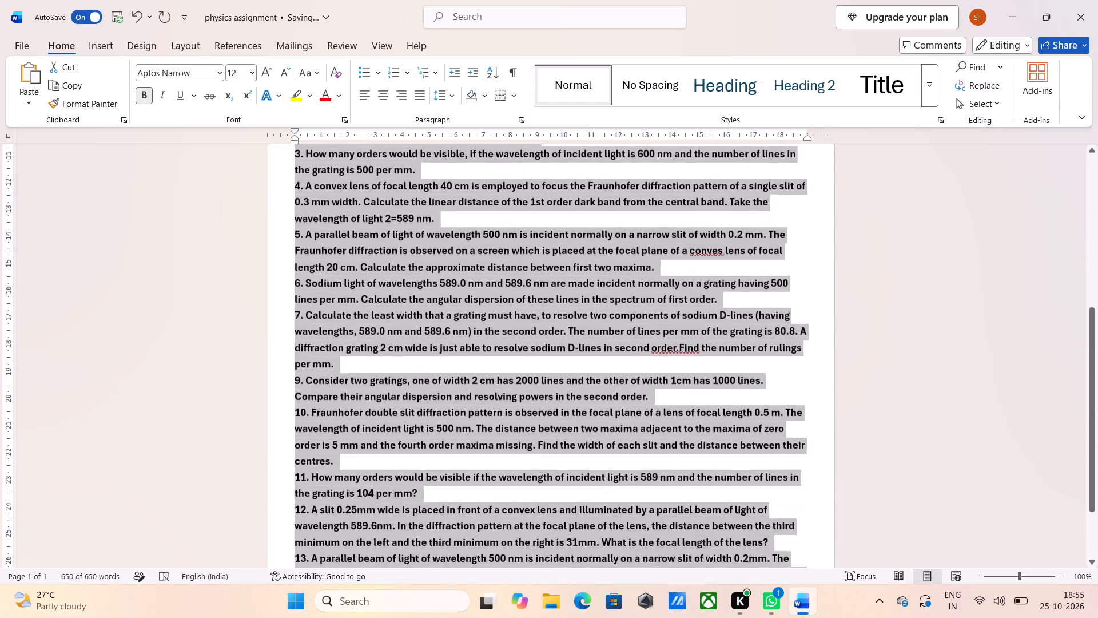
scroll(273, 332, "down", 1)
left_click(308, 415)
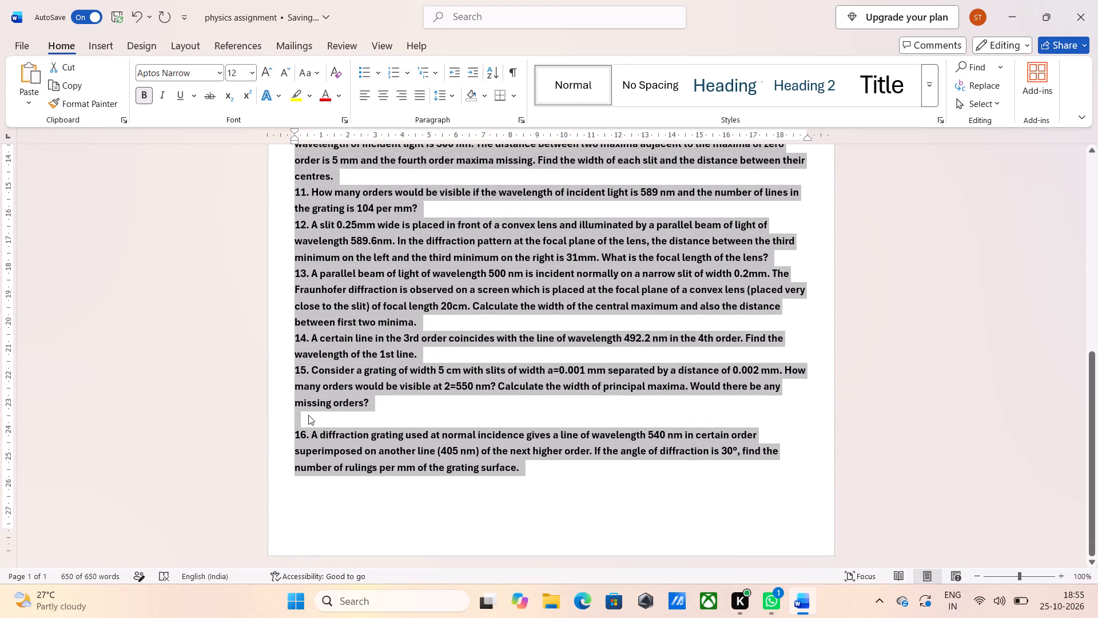
key("BackSpace")
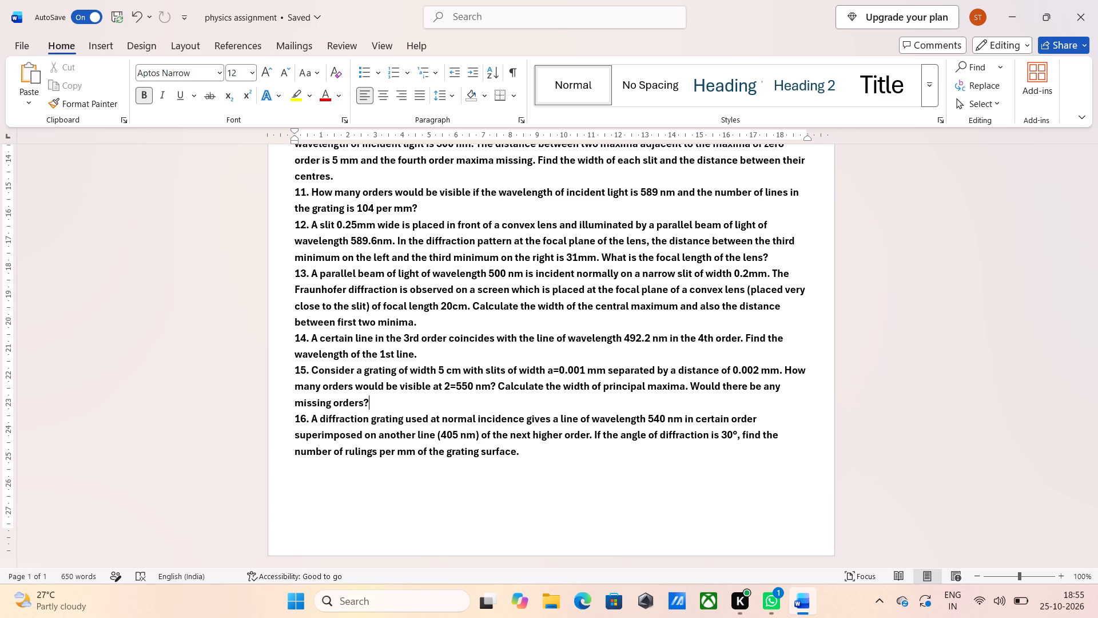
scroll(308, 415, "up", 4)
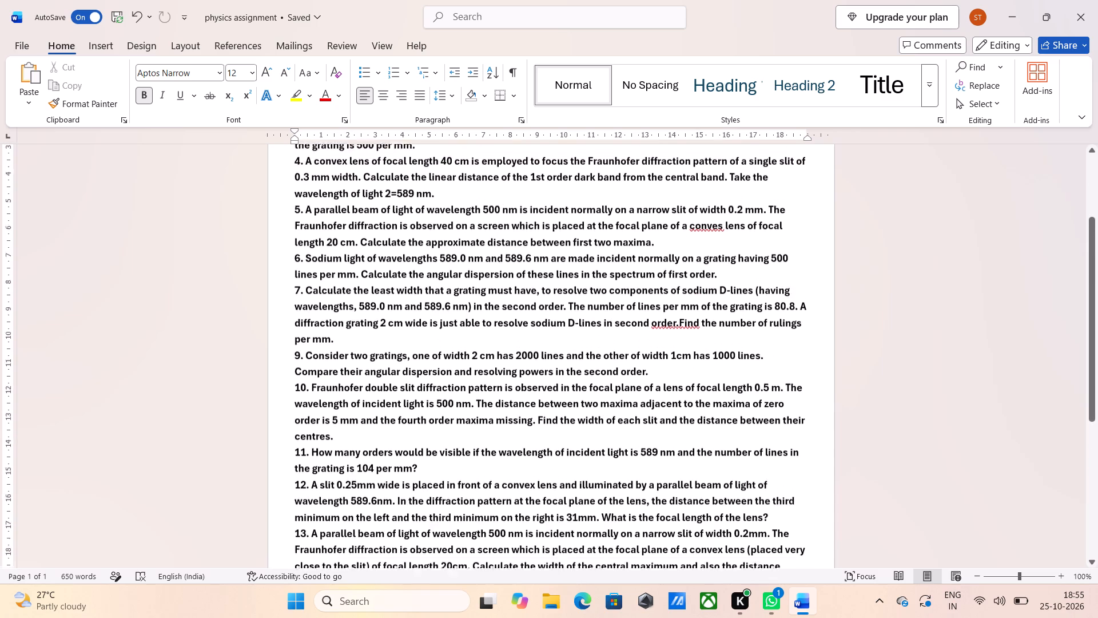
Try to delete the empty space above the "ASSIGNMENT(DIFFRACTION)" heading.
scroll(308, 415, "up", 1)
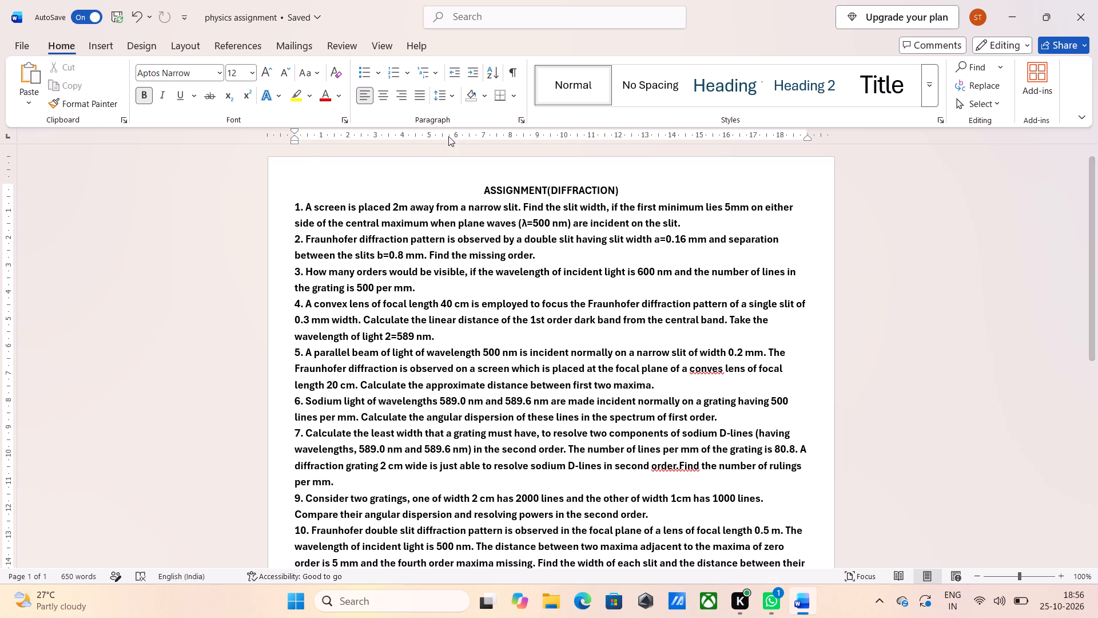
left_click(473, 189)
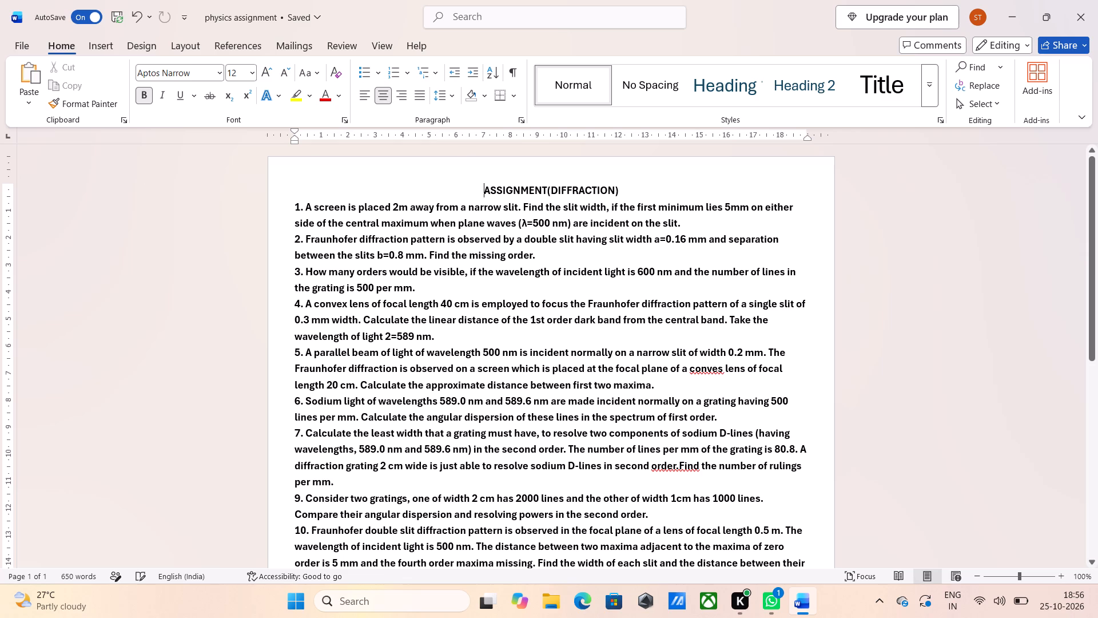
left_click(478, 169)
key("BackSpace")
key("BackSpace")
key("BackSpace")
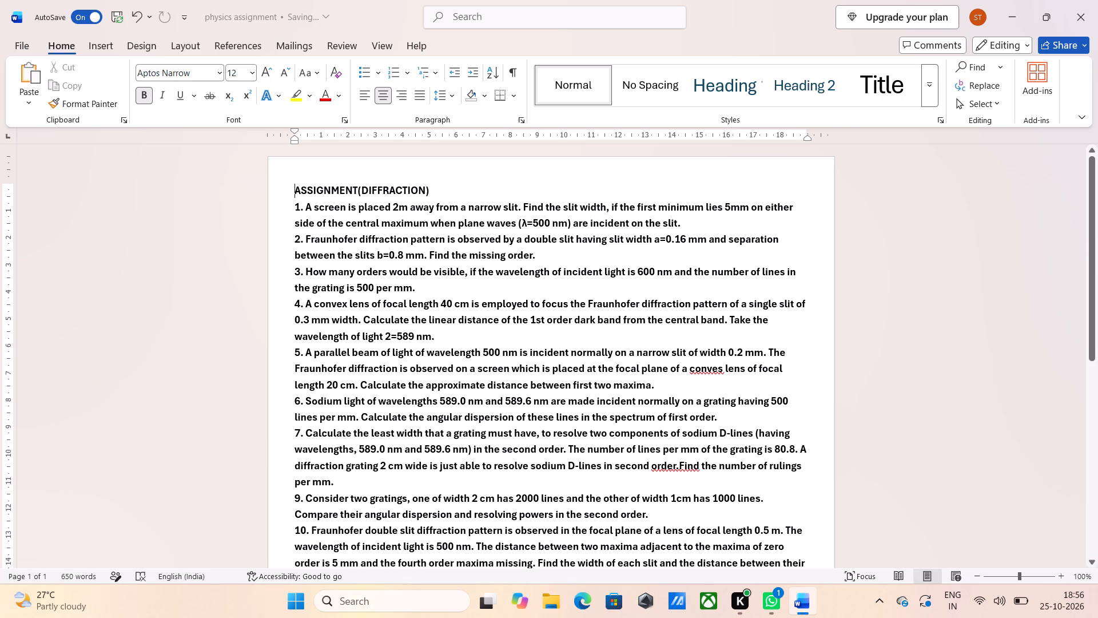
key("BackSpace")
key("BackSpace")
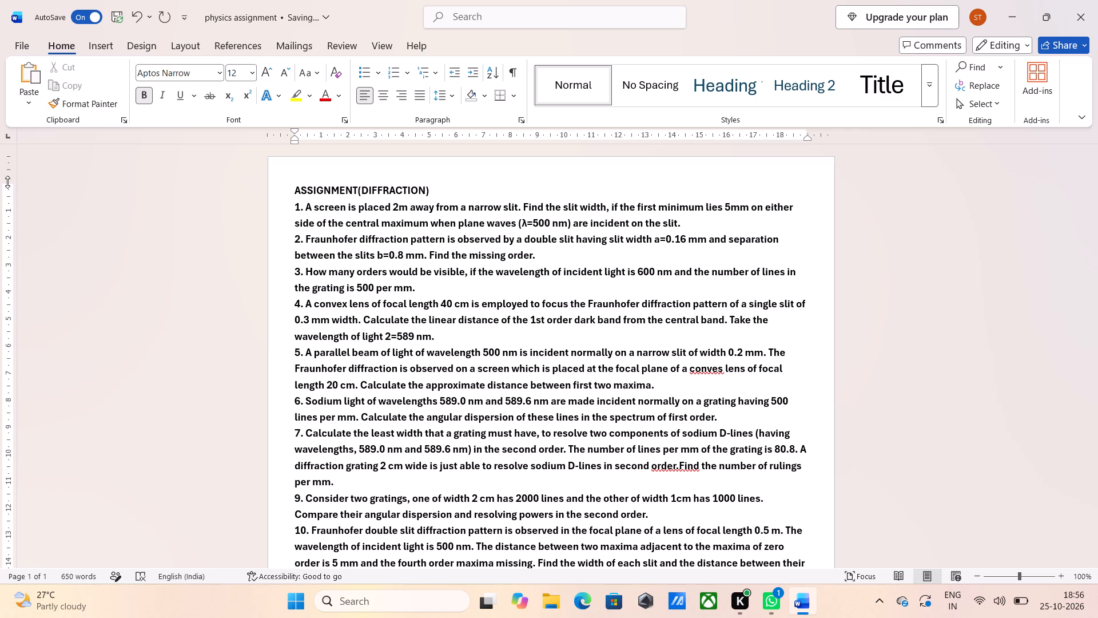
Reduce the top page margin so the heading starts close to the page's upper edge.
left_click_drag(7, 182, 6, 169)
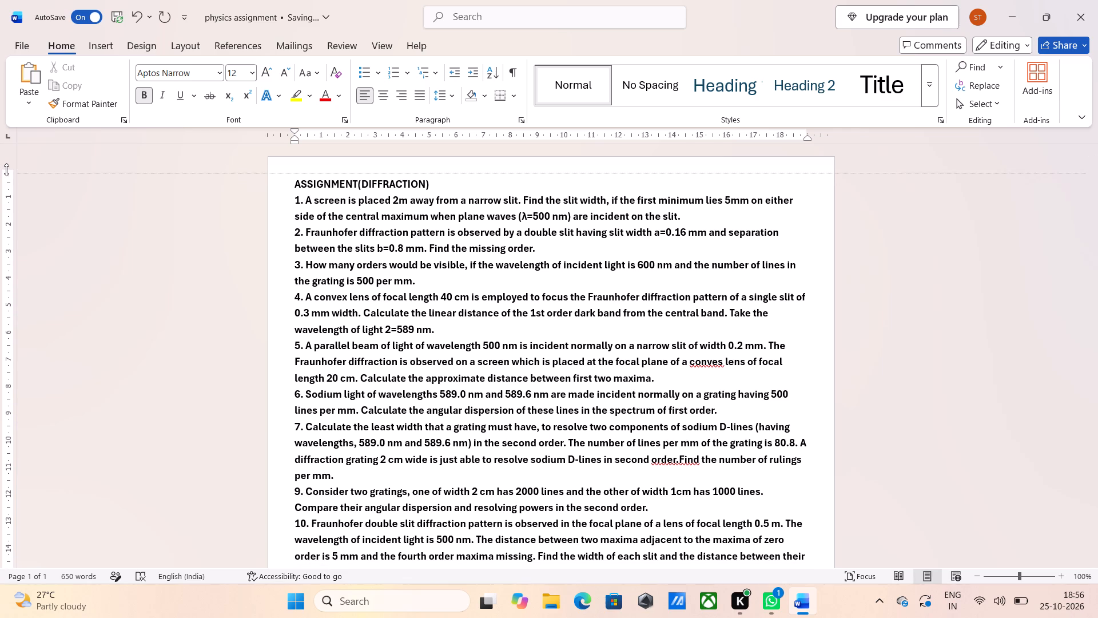
left_click_drag(6, 169, 6, 164)
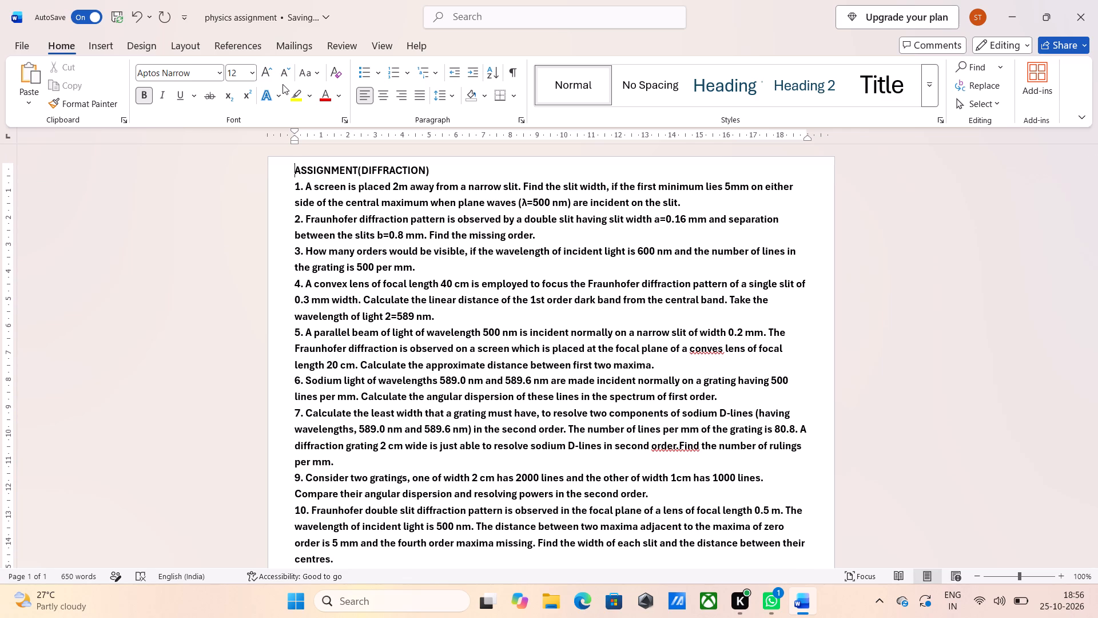
Center the "ASSIGNMENT(DIFFRACTION)" heading.
left_click(381, 96)
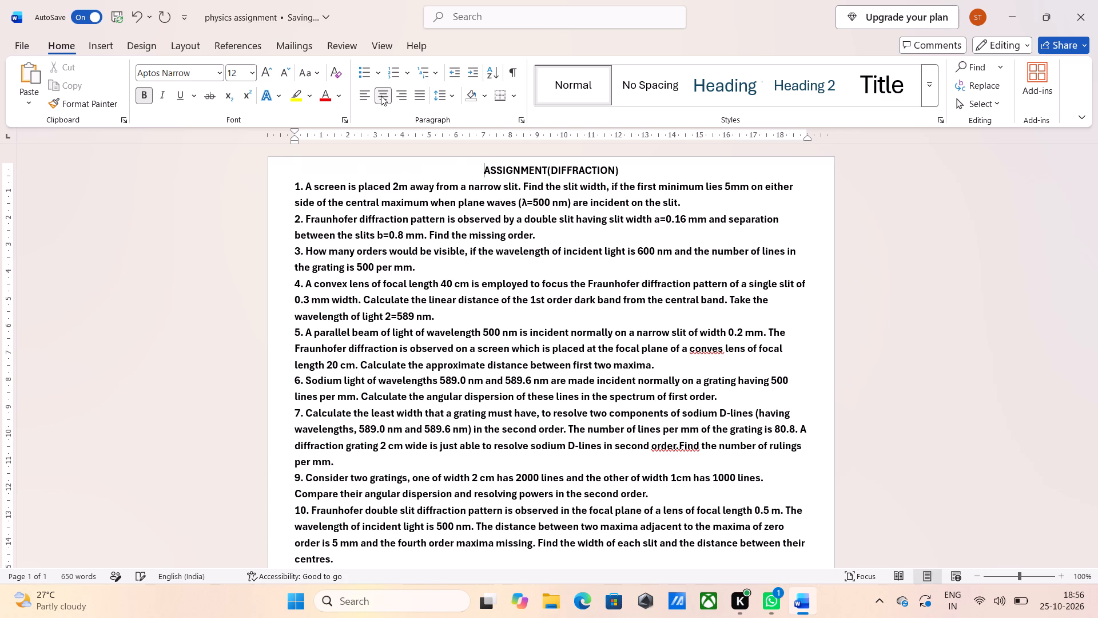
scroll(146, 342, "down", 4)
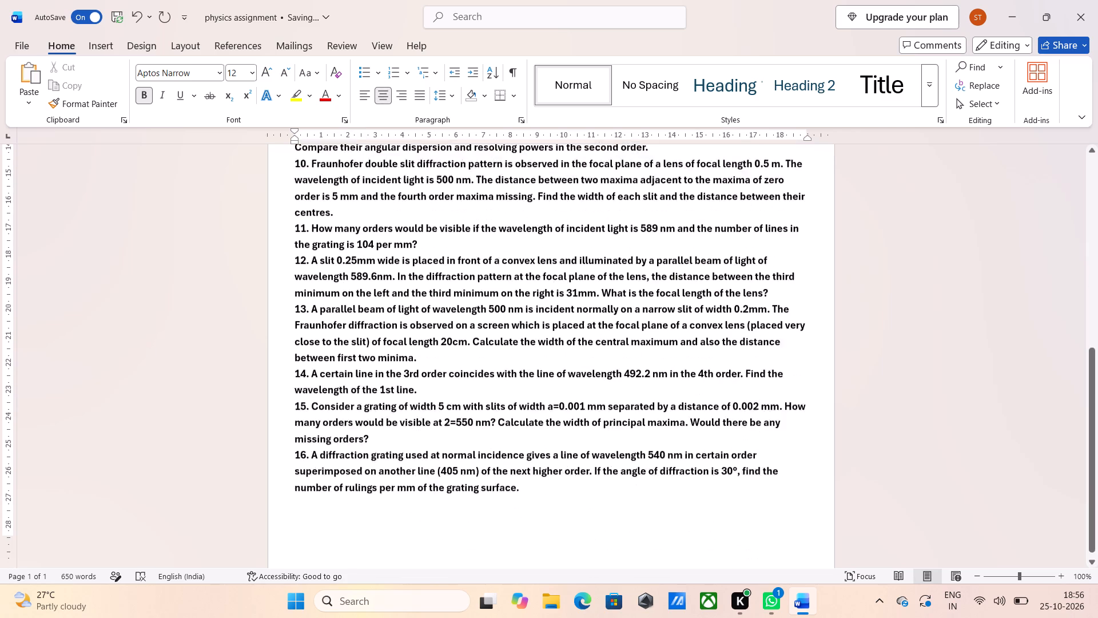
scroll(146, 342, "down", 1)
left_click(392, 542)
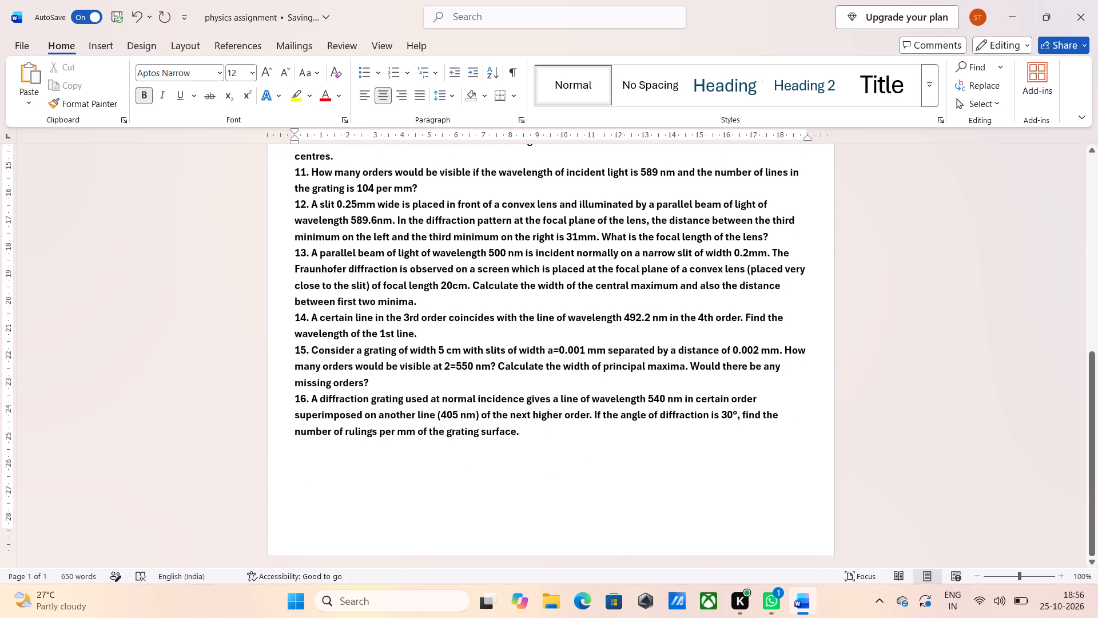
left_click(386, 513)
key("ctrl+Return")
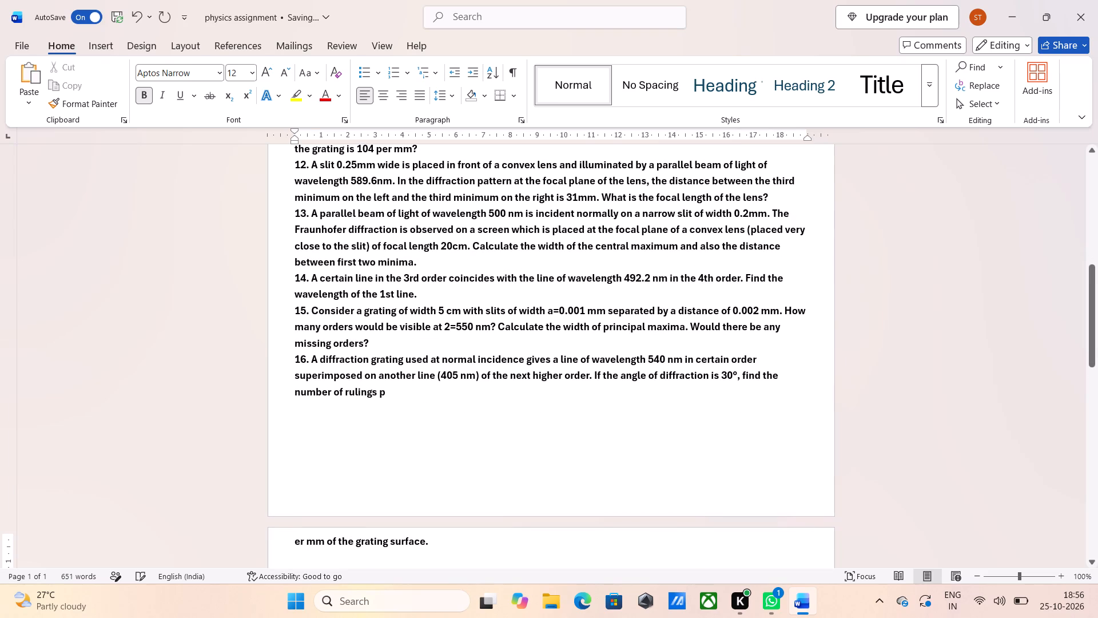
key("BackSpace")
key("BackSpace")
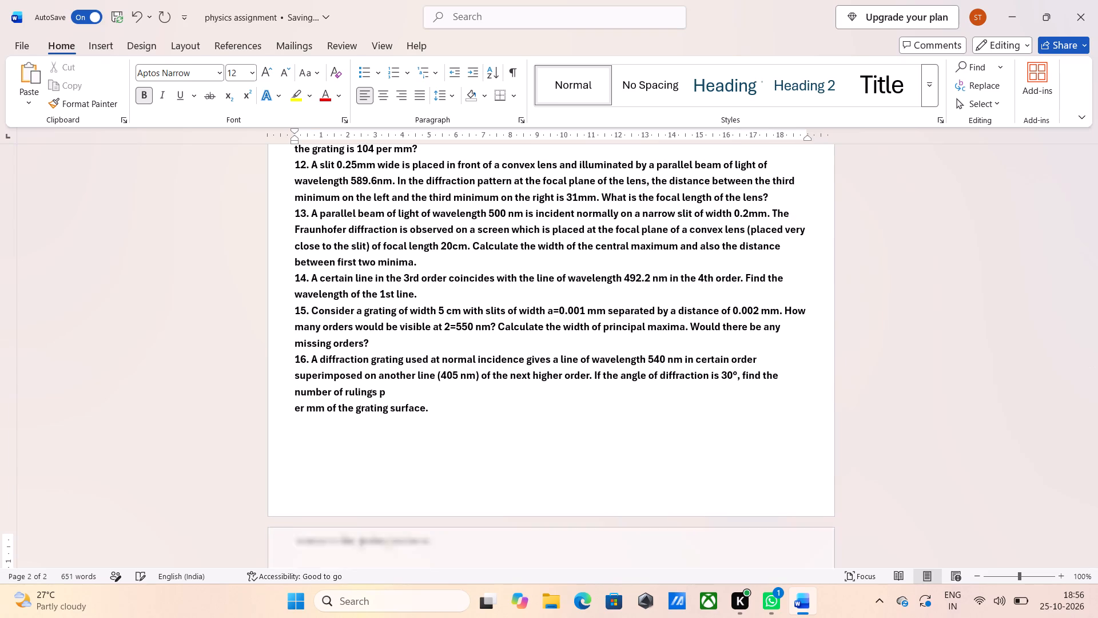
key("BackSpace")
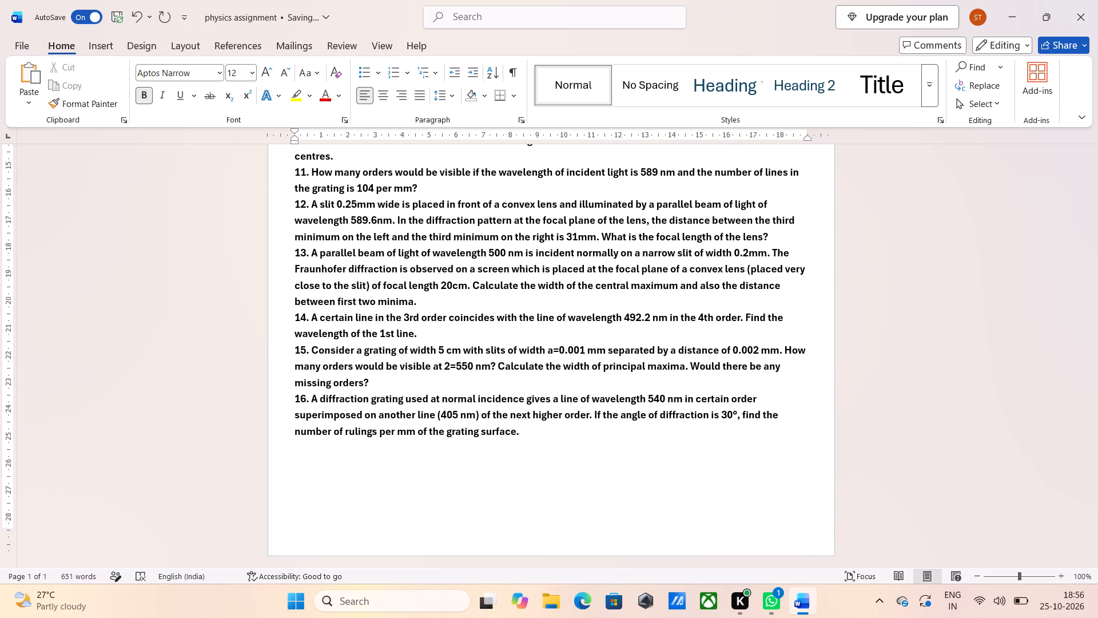
Add a new line after the end of question 16 and insert a page break there to start a blank page.
scroll(382, 469, "down", 1)
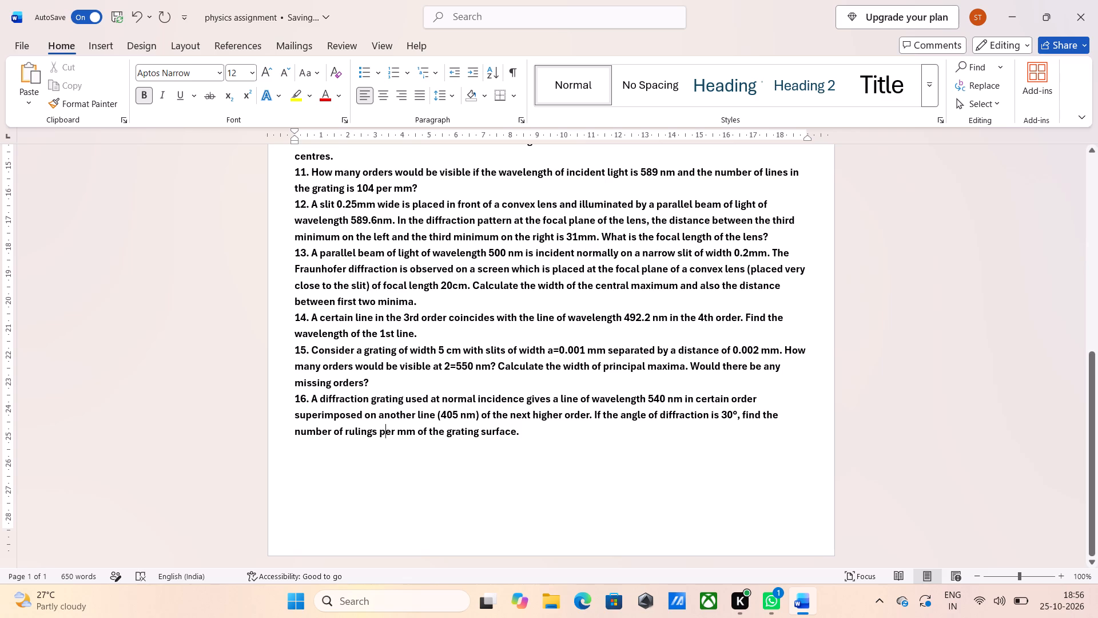
left_click(539, 438)
key("Return")
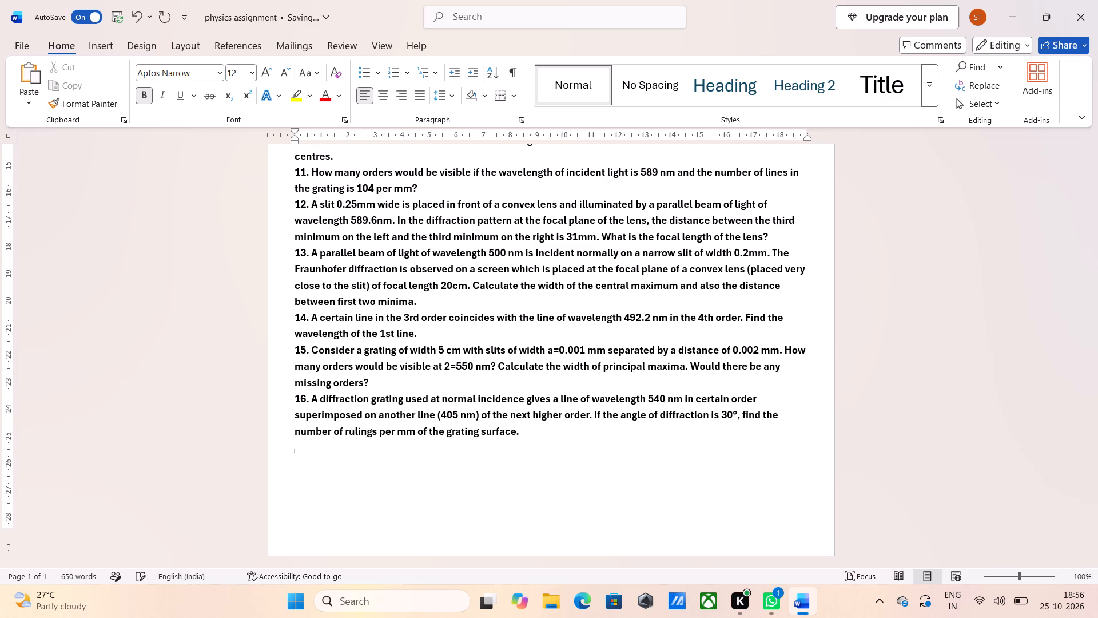
key("ctrl+Return")
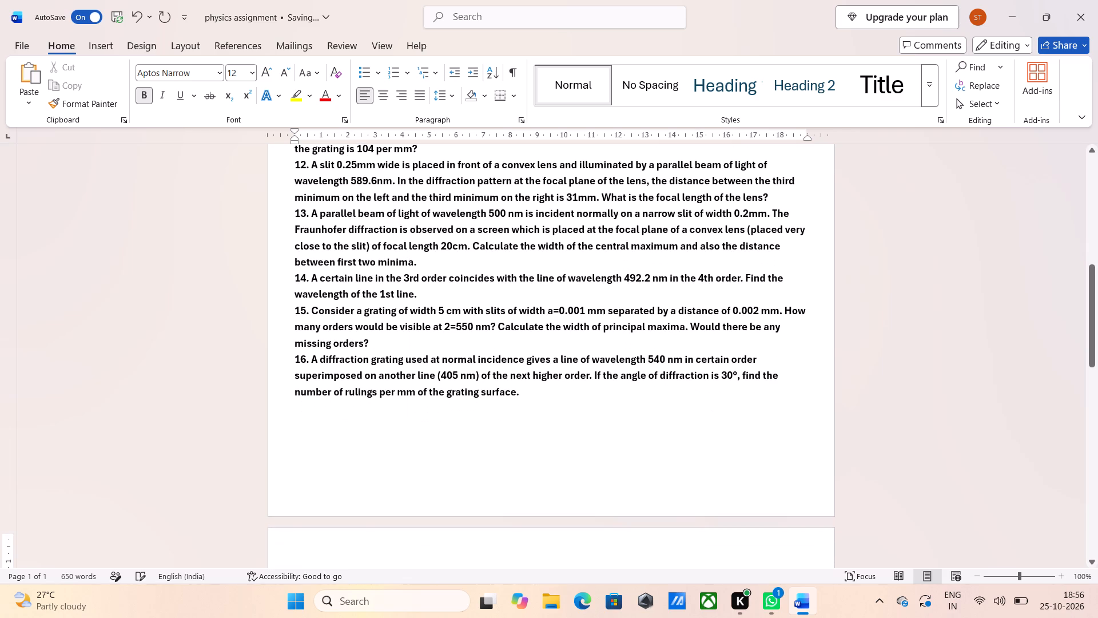
scroll(539, 438, "down", 3)
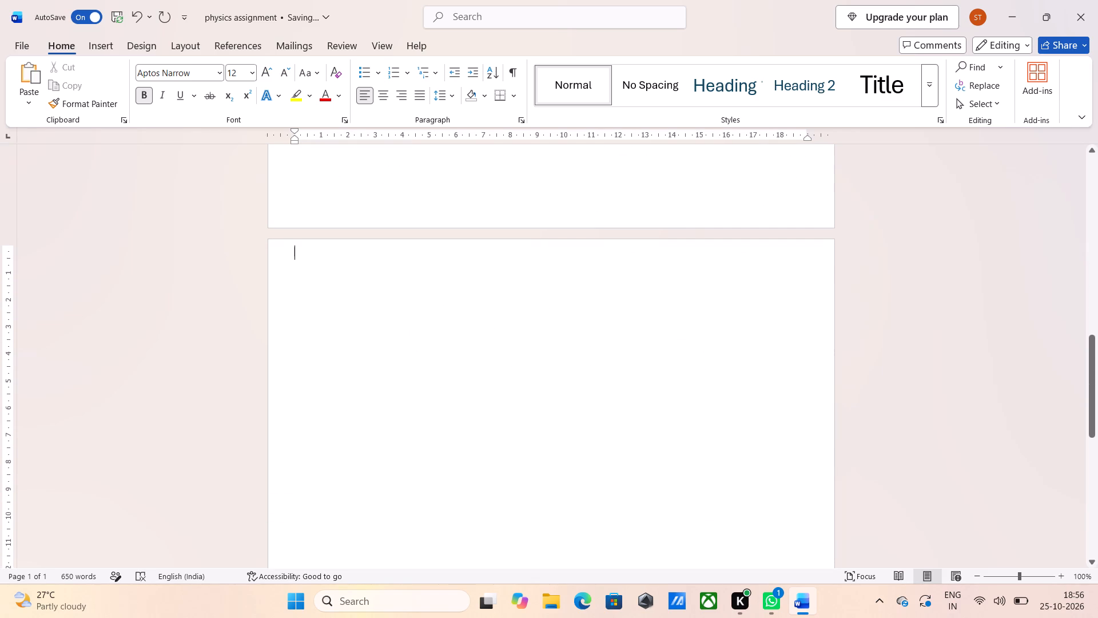
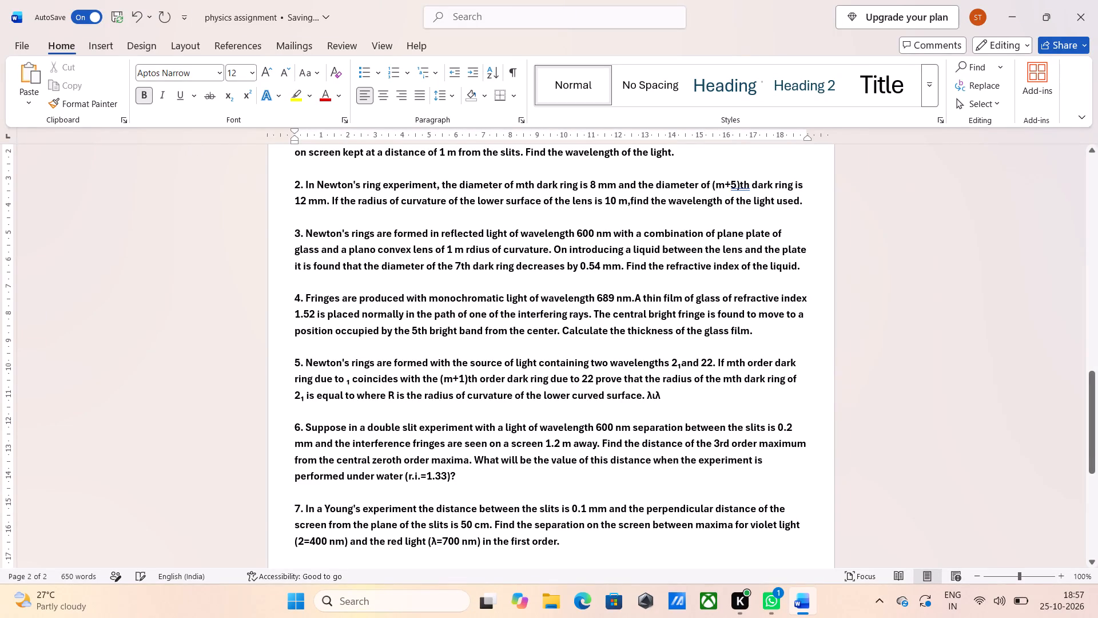
Delete the blank lines below the "ASSIGNMENT(INTERFERENCE)" heading, between questions 1 and 2, and between questions 2 and 3.
scroll(257, 224, "up", 2)
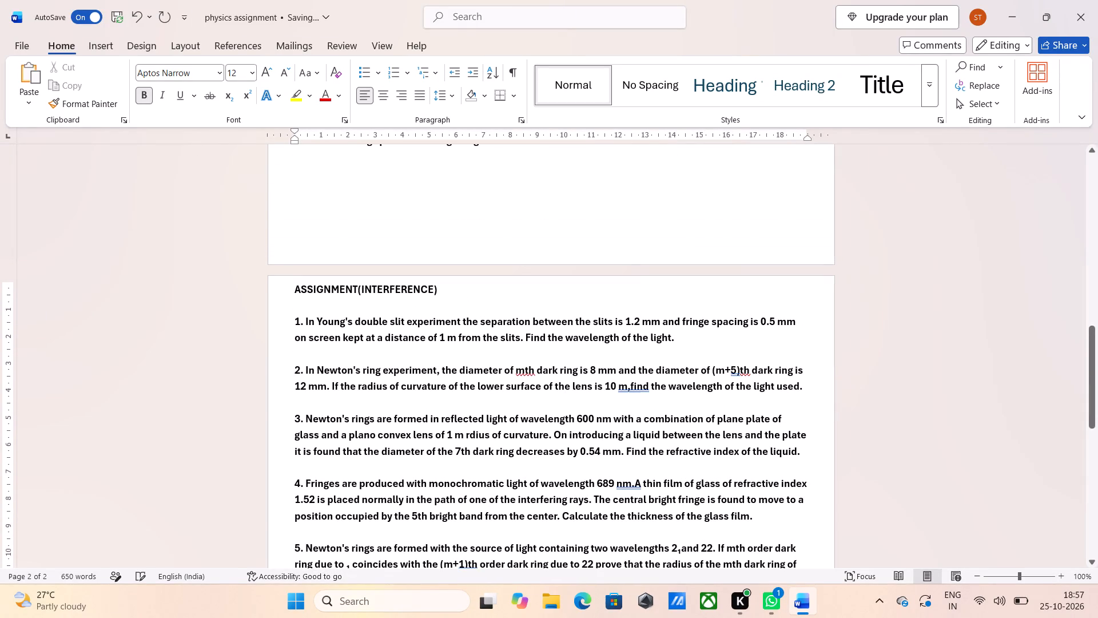
left_click(303, 352)
key("BackSpace")
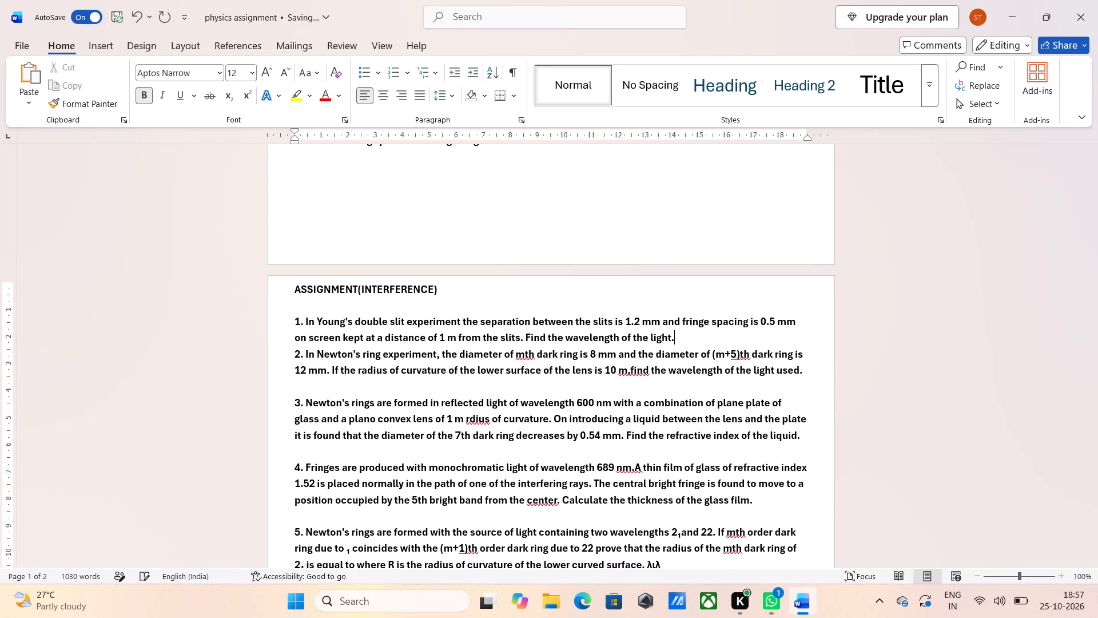
left_click(300, 301)
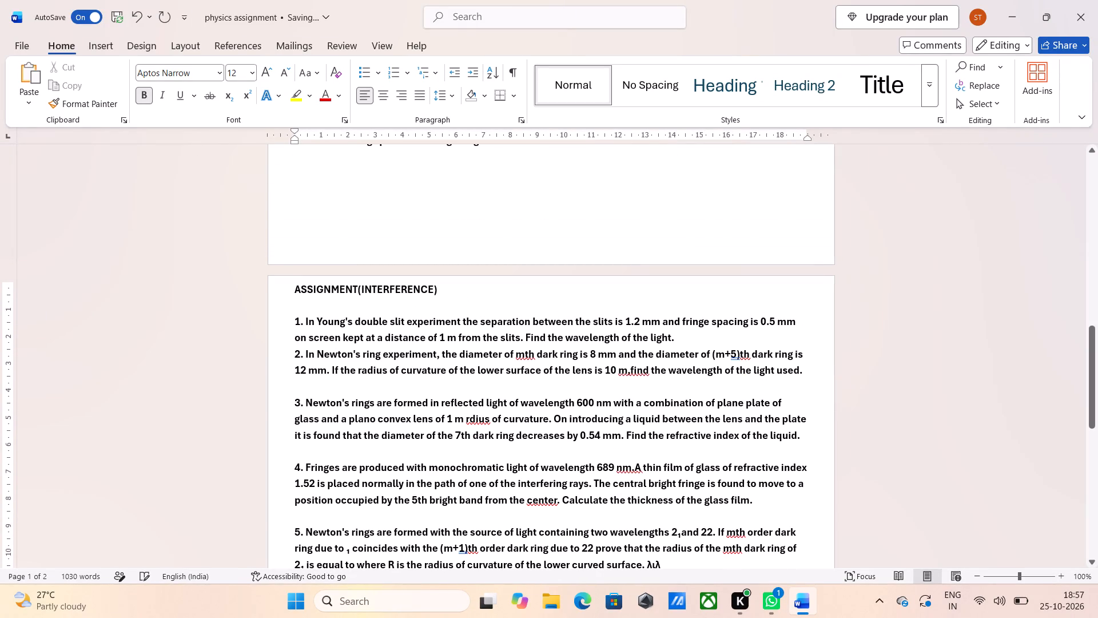
key("BackSpace")
left_click(302, 370)
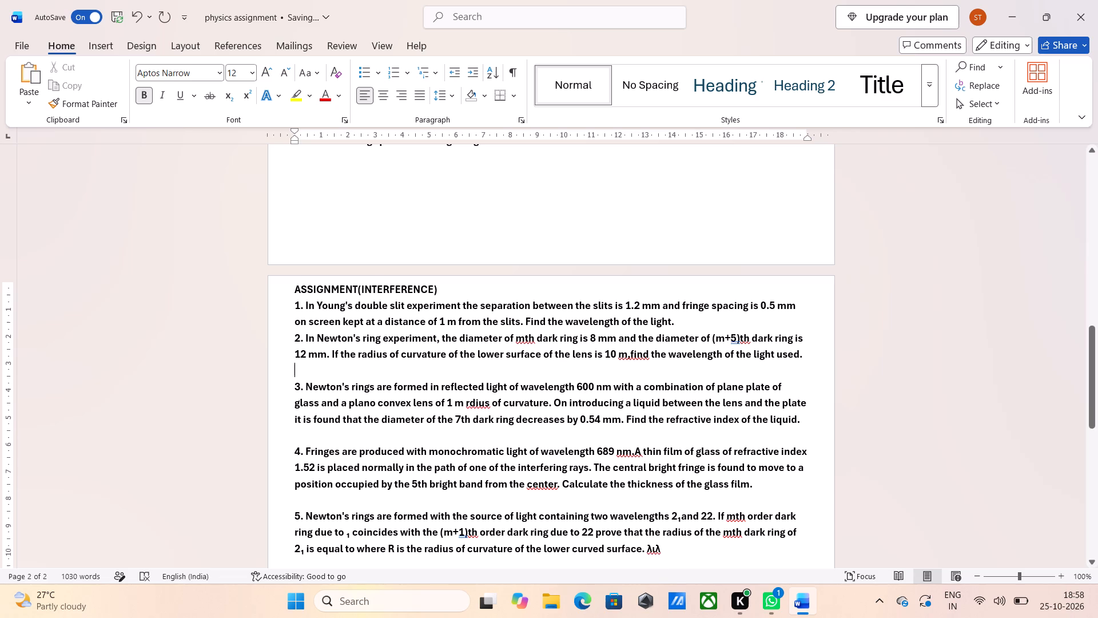
key("BackSpace")
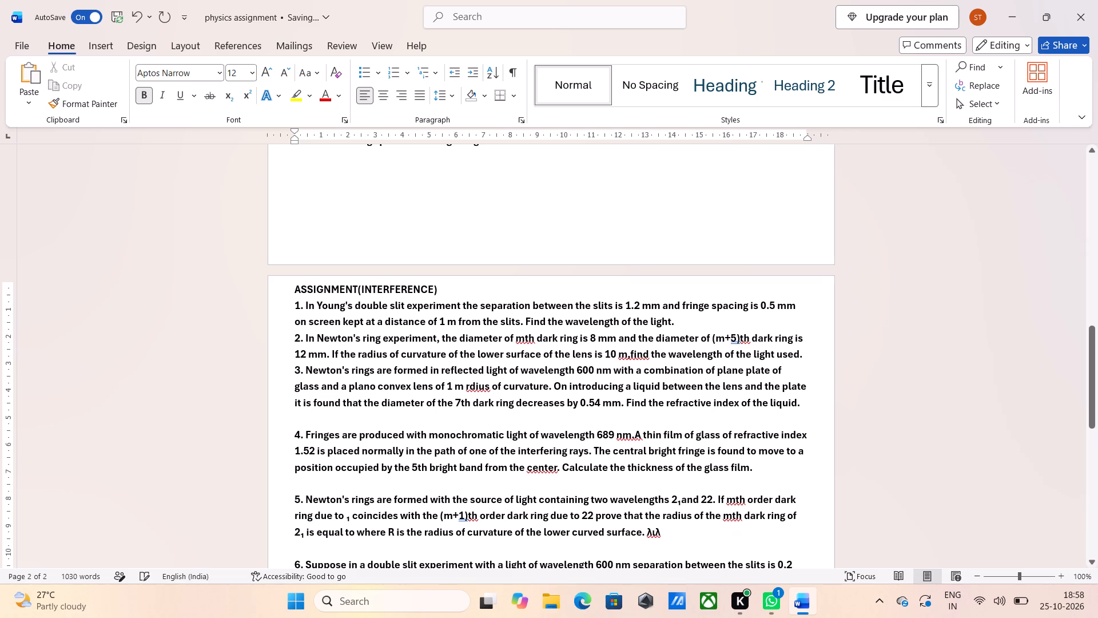
Delete the blank line between interference questions 3 and 4.
key("Down")
key("Down")
key("Down")
key("Down")
key("Down")
key("Up")
key("BackSpace")
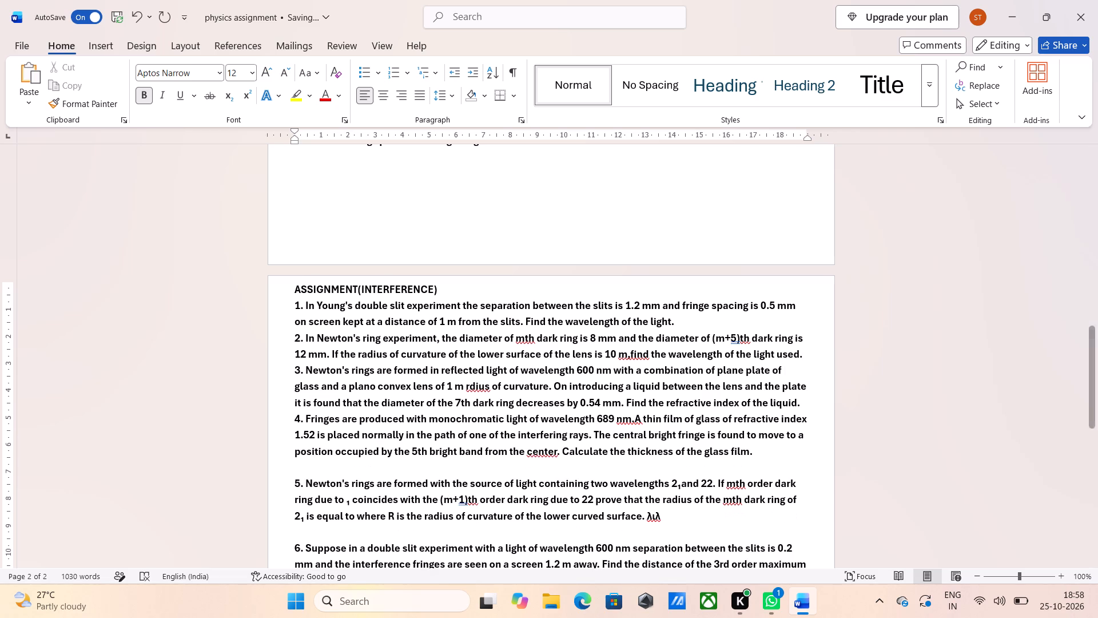
Delete the blank lines separating interference questions 4, 5 and 6.
key("Down")
key("Down")
key("Down")
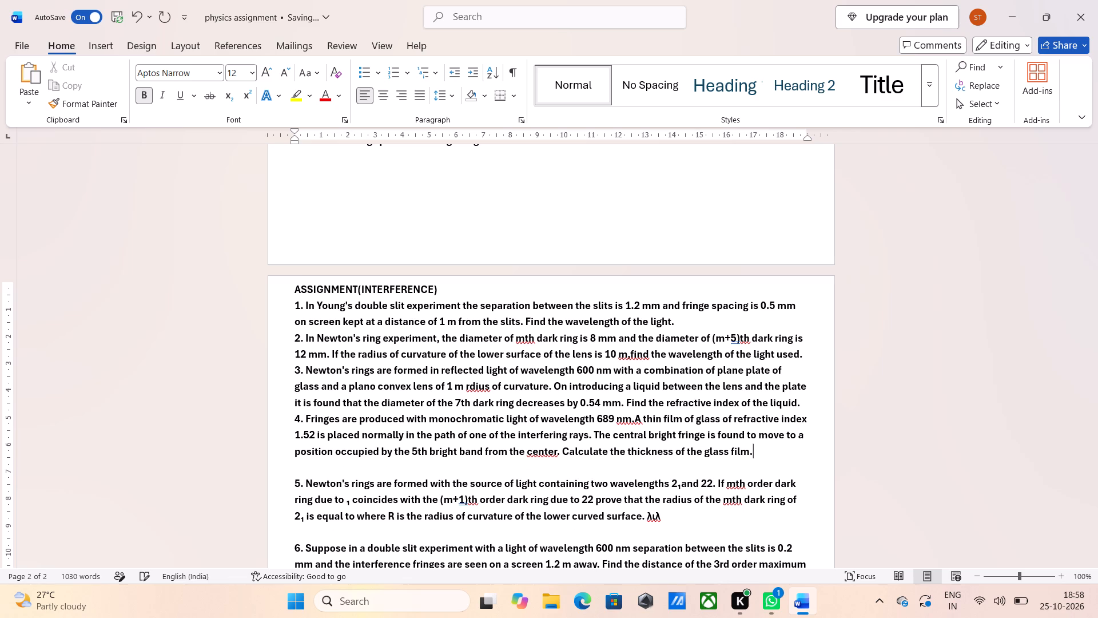
key("Down")
key("BackSpace")
key("Down")
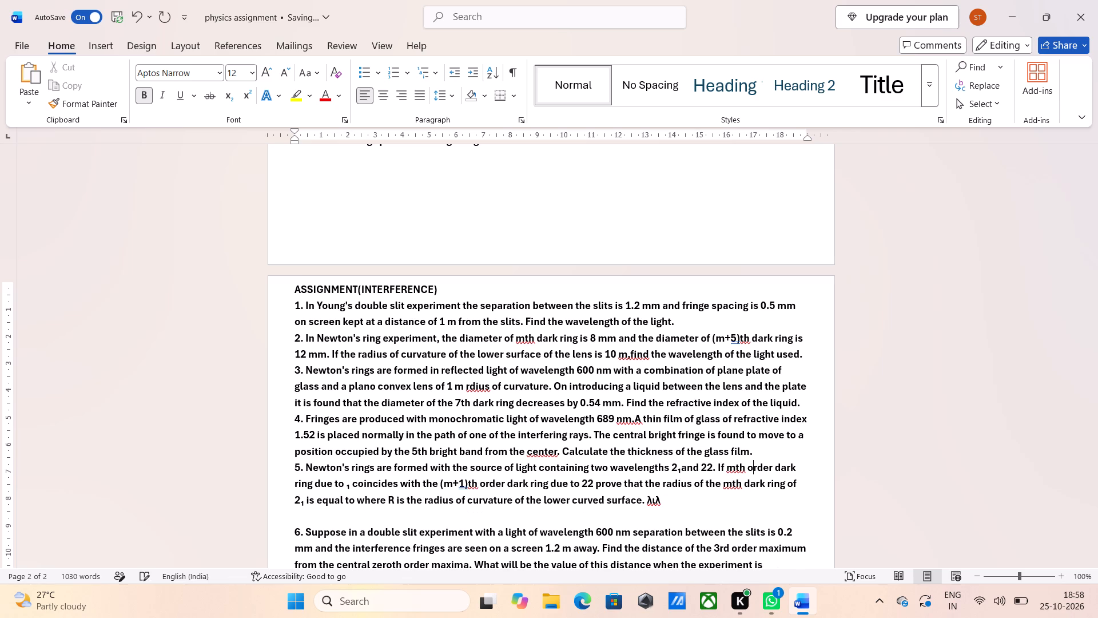
key("Down")
key("Down")
key("Down")
key("BackSpace")
Delete the blank line between interference questions 6 and 7.
key("Down")
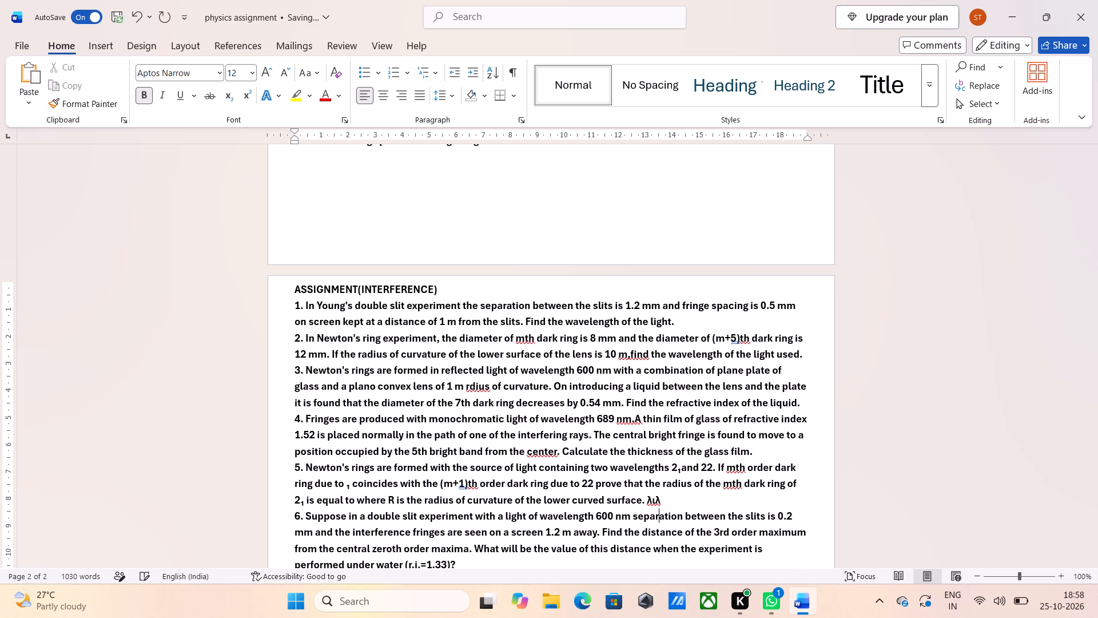
key("Down")
scroll(302, 389, "down", 2)
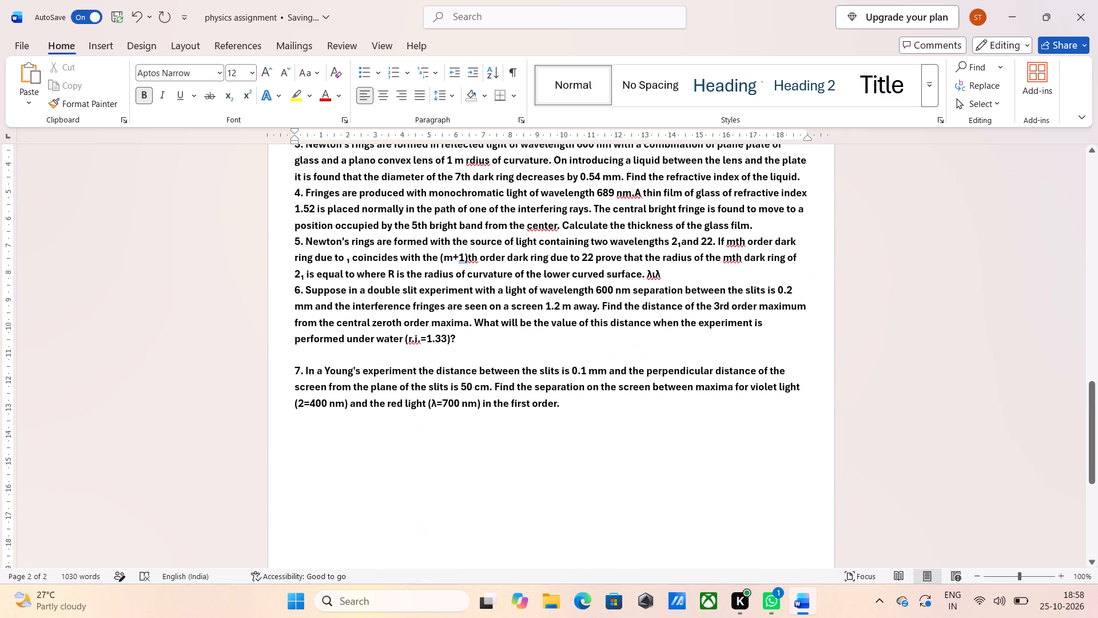
key("Down")
key("Down")
key("Down")
Delete the remaining blank line between interference questions 6 and 7.
key("BackSpace")
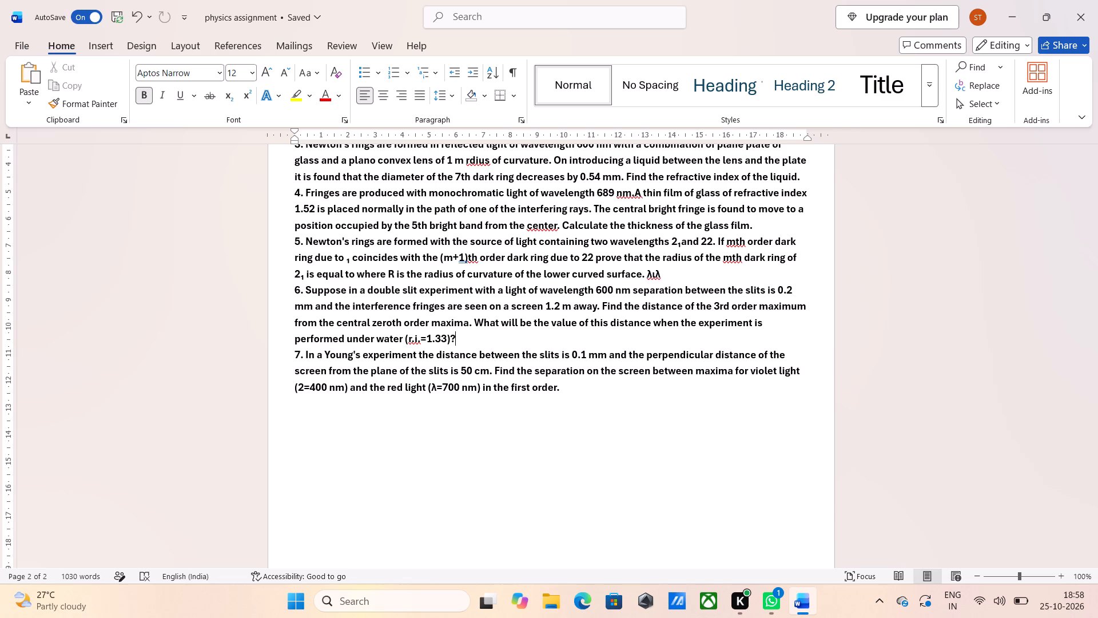
Start a new line after the end of interference question 7, following "in the first order.".
left_click(548, 391)
left_click(571, 390)
key("Return")
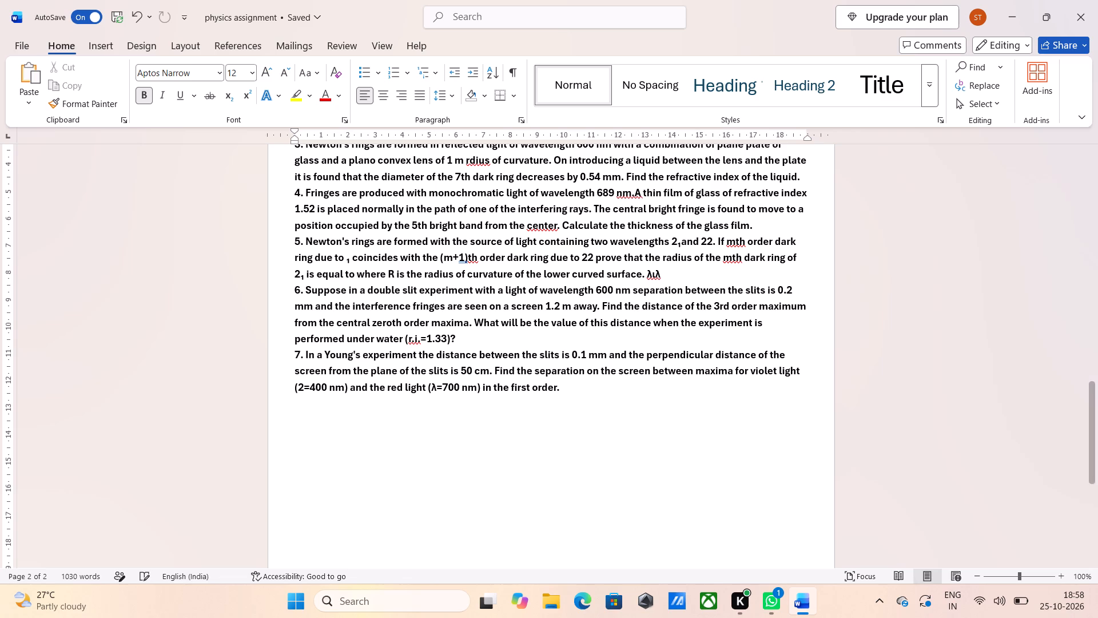